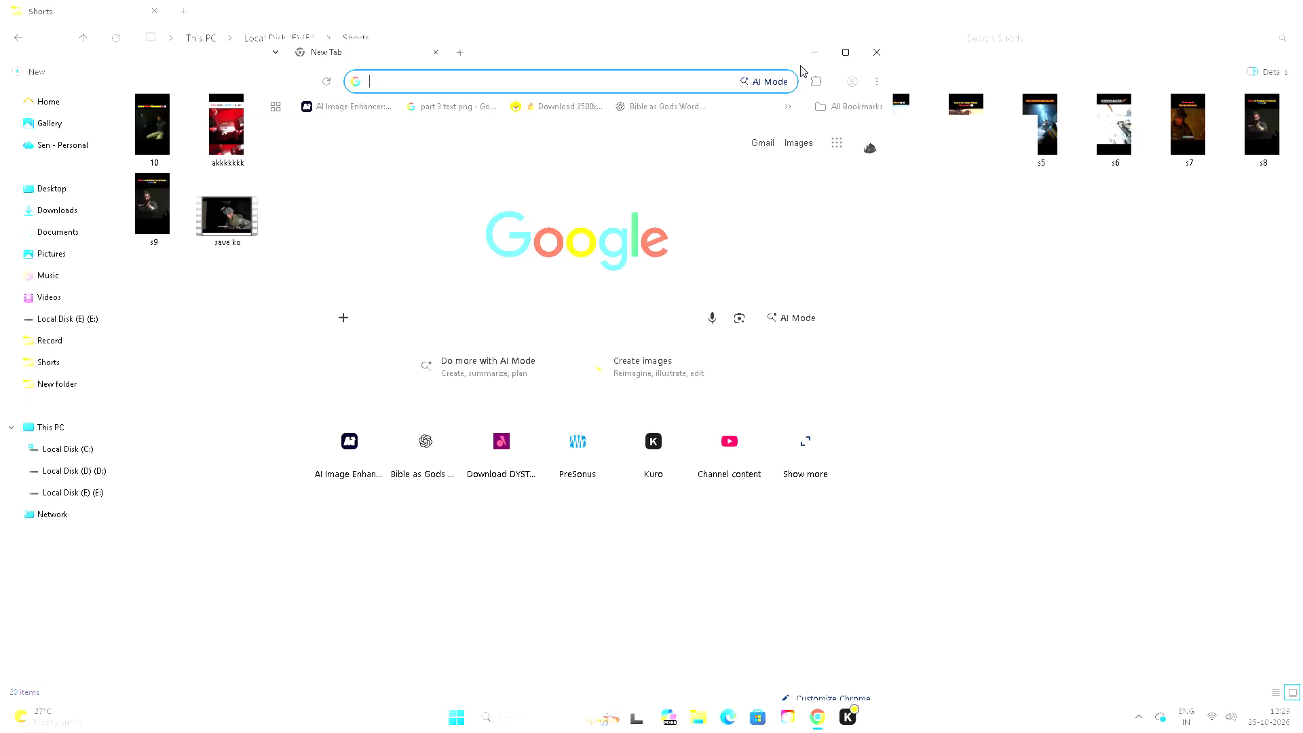
Minimise the file window, maximise the browser, search Google for youtube and open the YouTube site.
click(1228, 8)
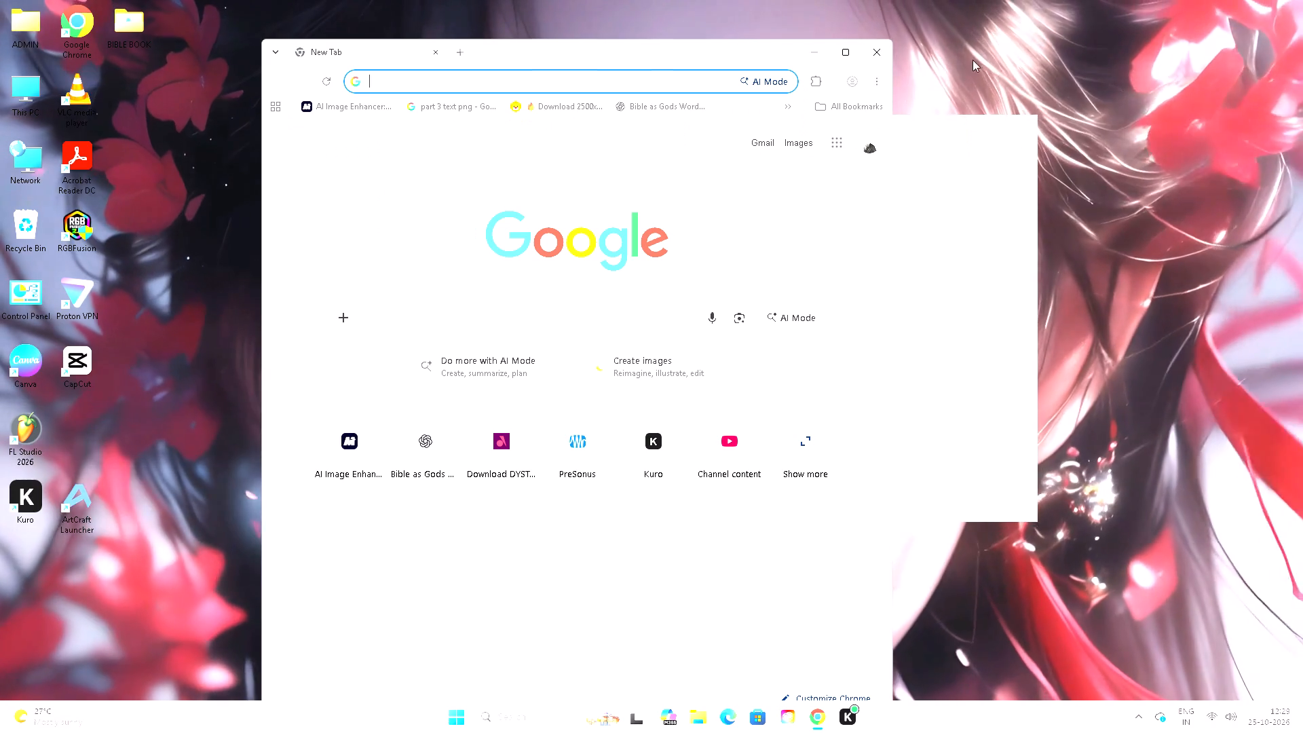
click(847, 56)
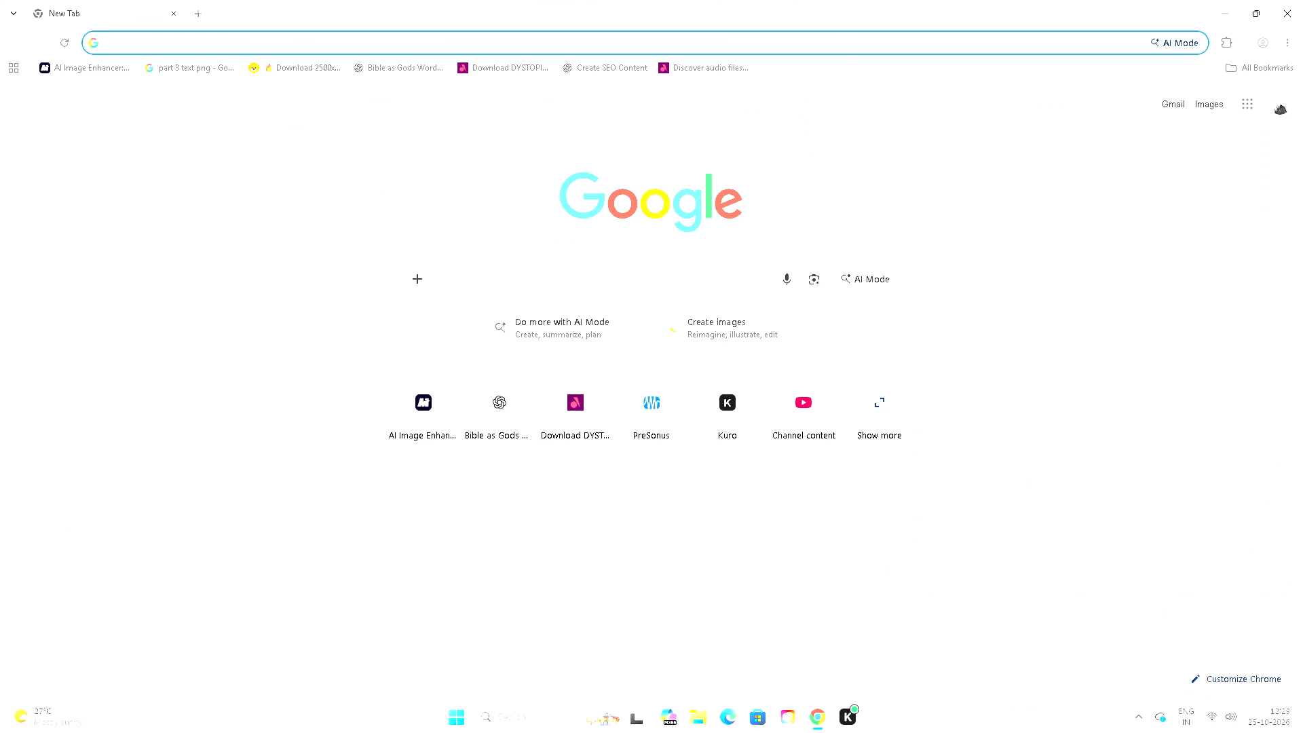
click(538, 284)
click(483, 316)
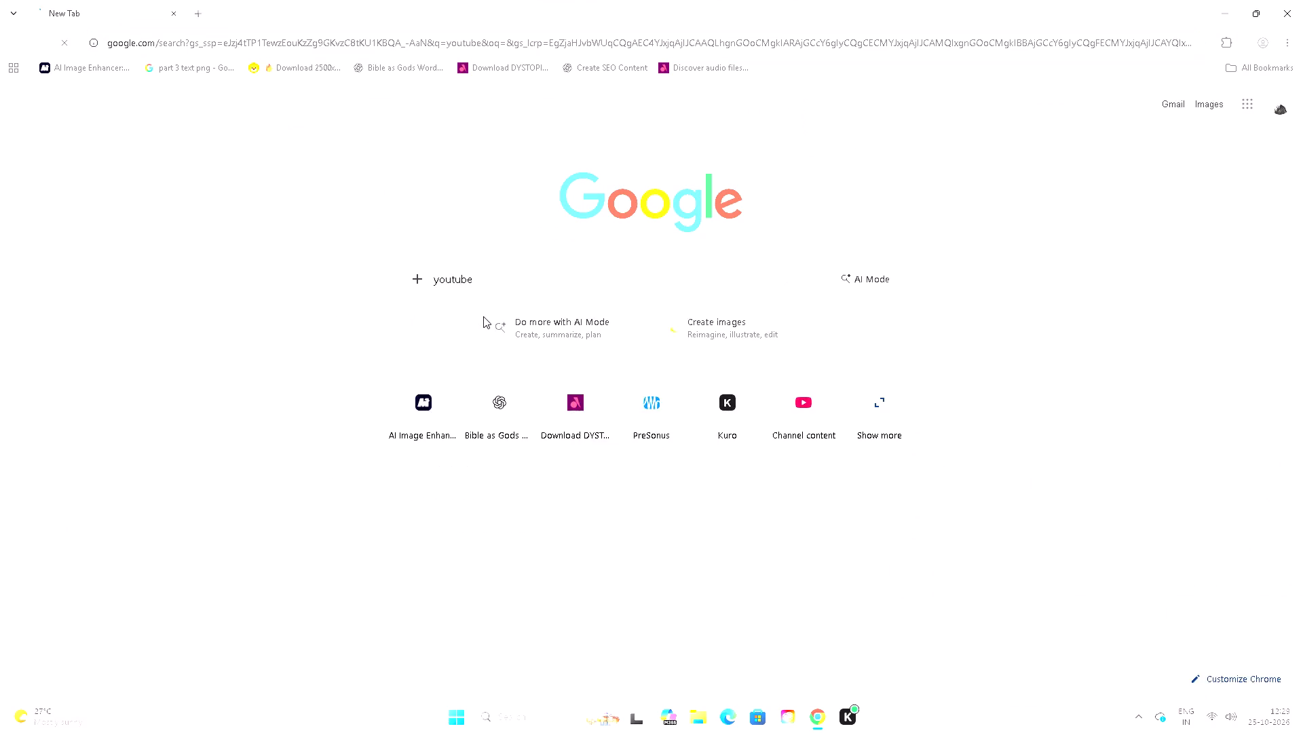
click(289, 201)
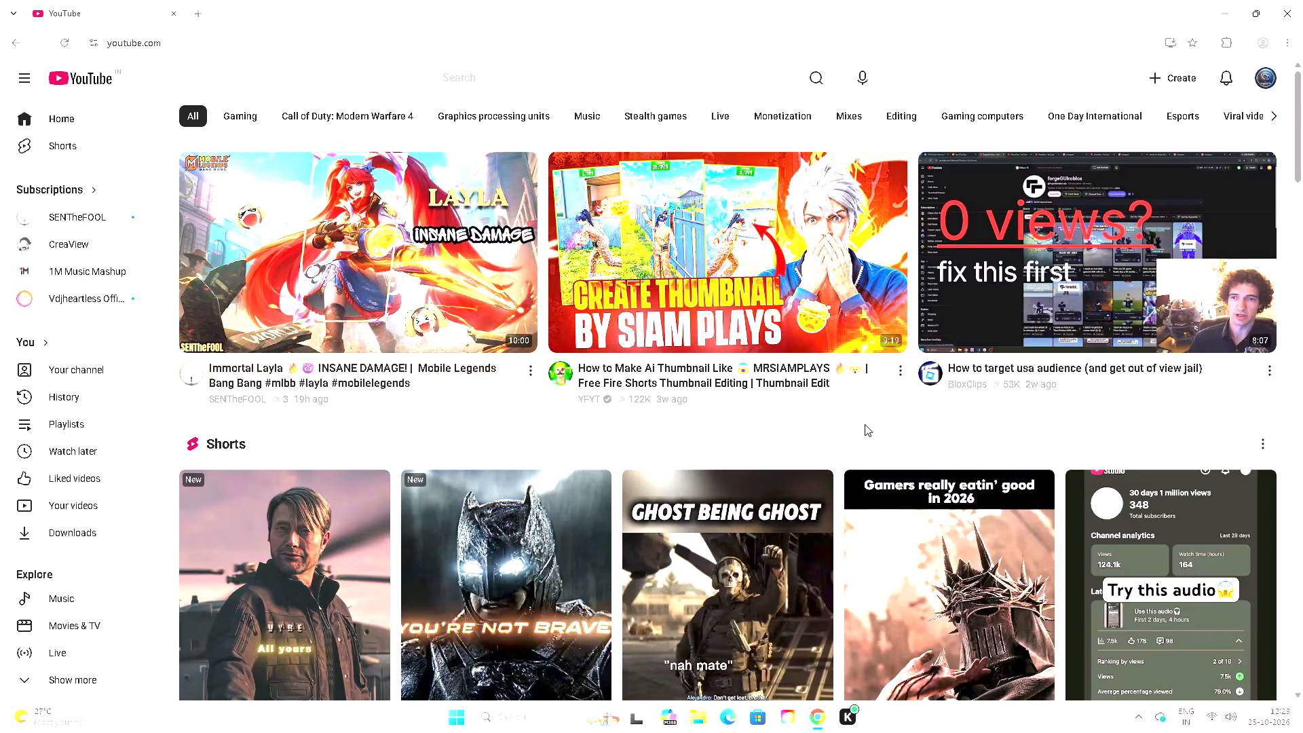
Open YouTube Studio for the signed-in channel account.
scroll(865, 424, down, 3)
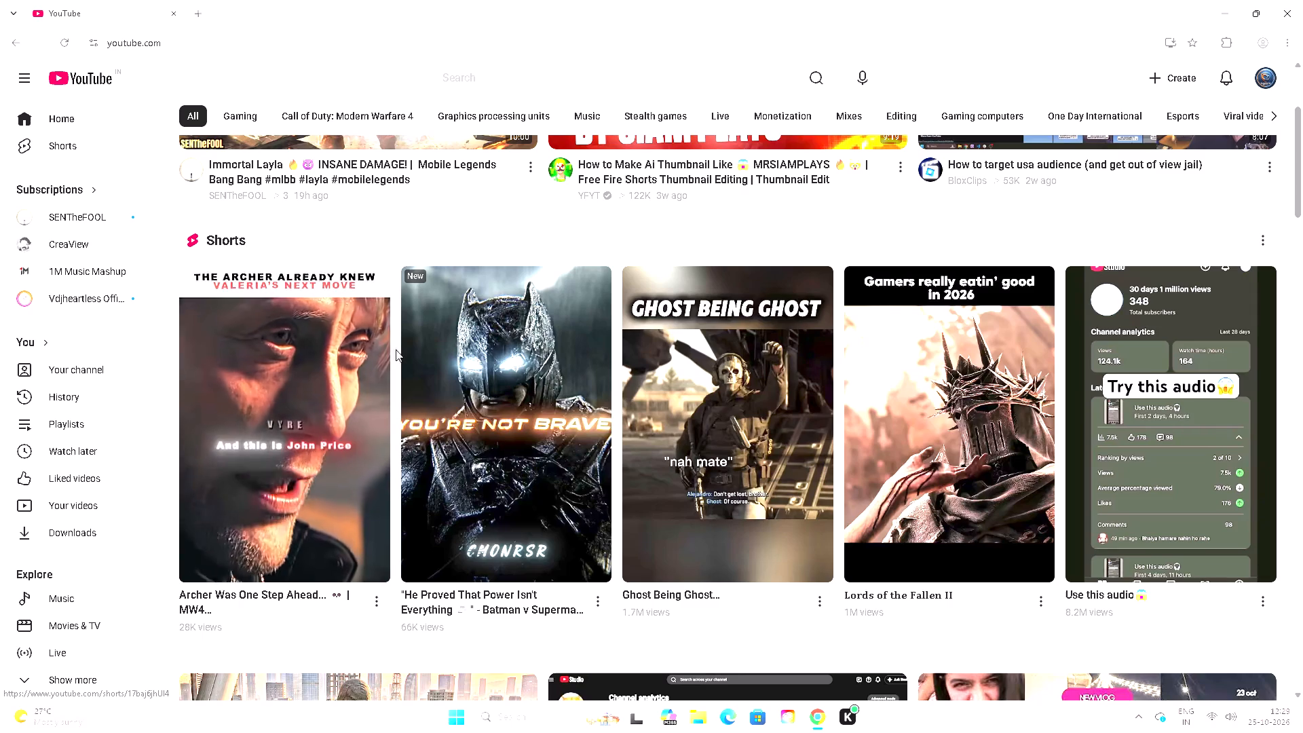
scroll(1175, 286, down, 5)
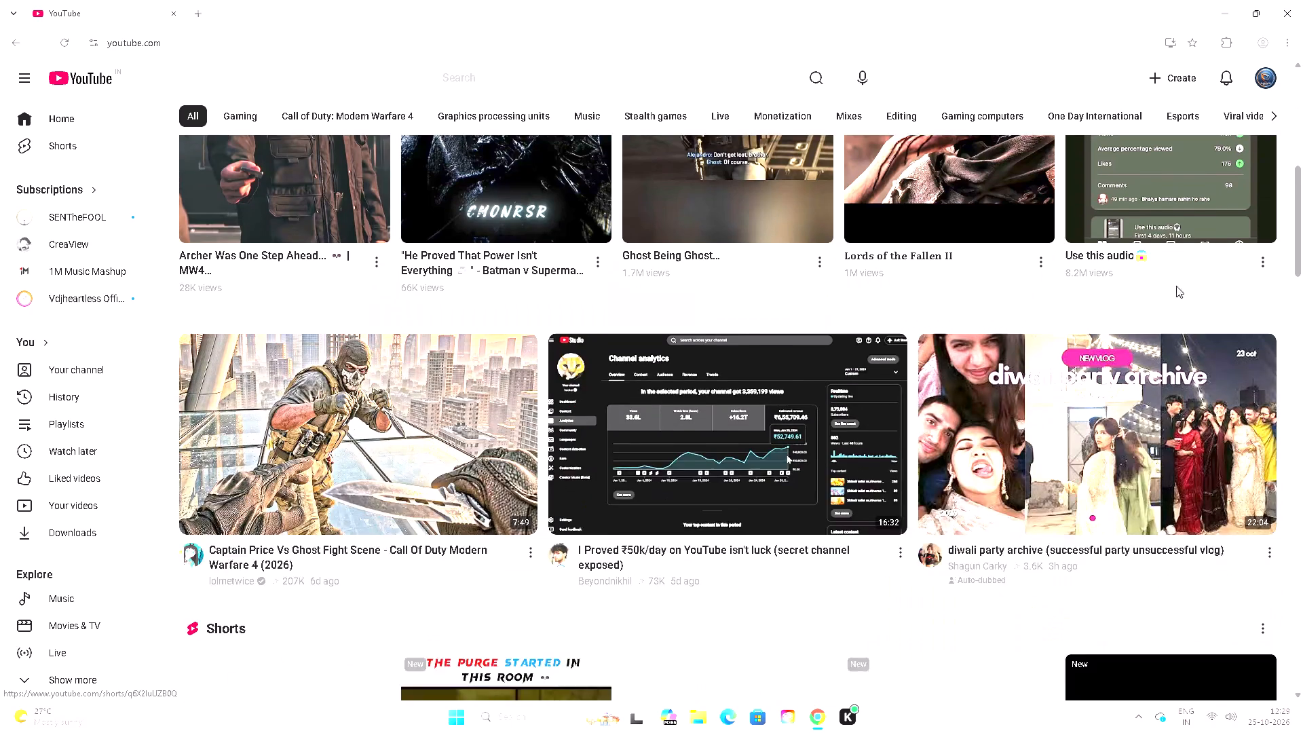
scroll(1162, 293, up, 3)
click(1262, 73)
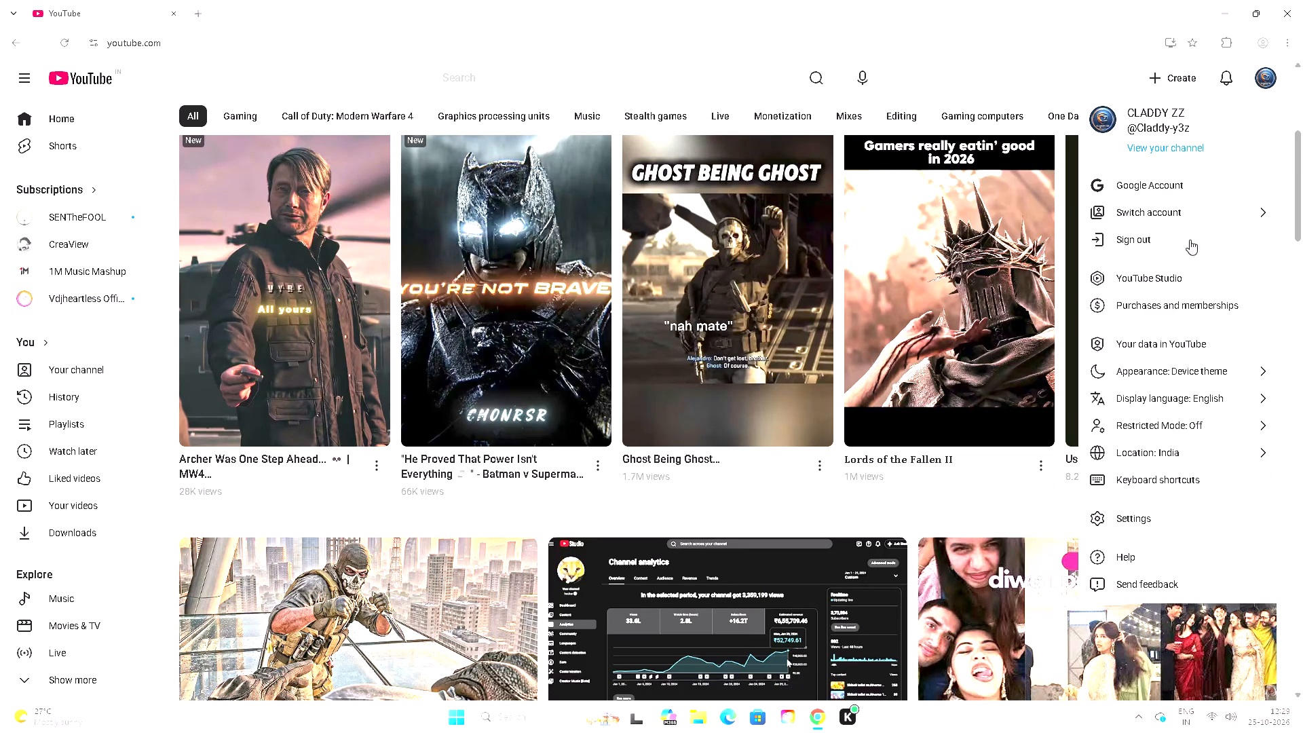
click(1150, 278)
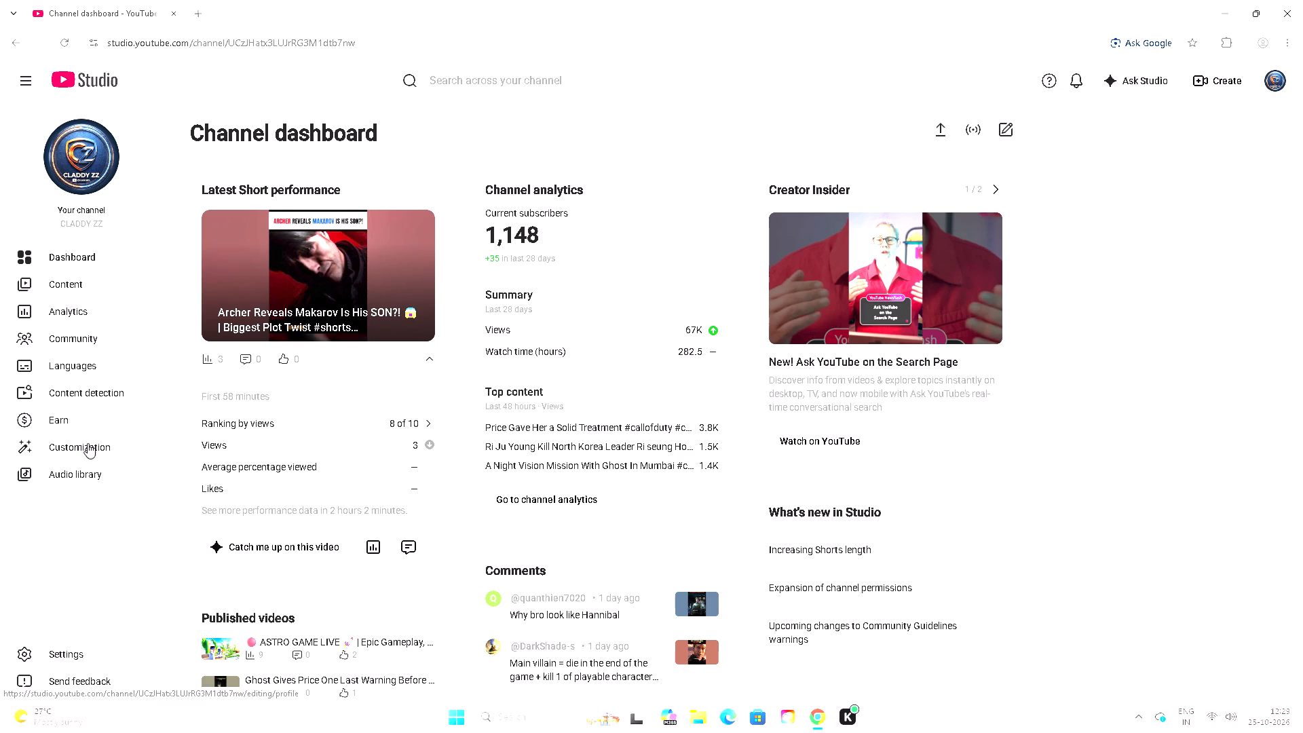
Look over the channel dashboard and open the channel content list of Shorts.
scroll(250, 487, down, 4)
scroll(105, 424, up, 6)
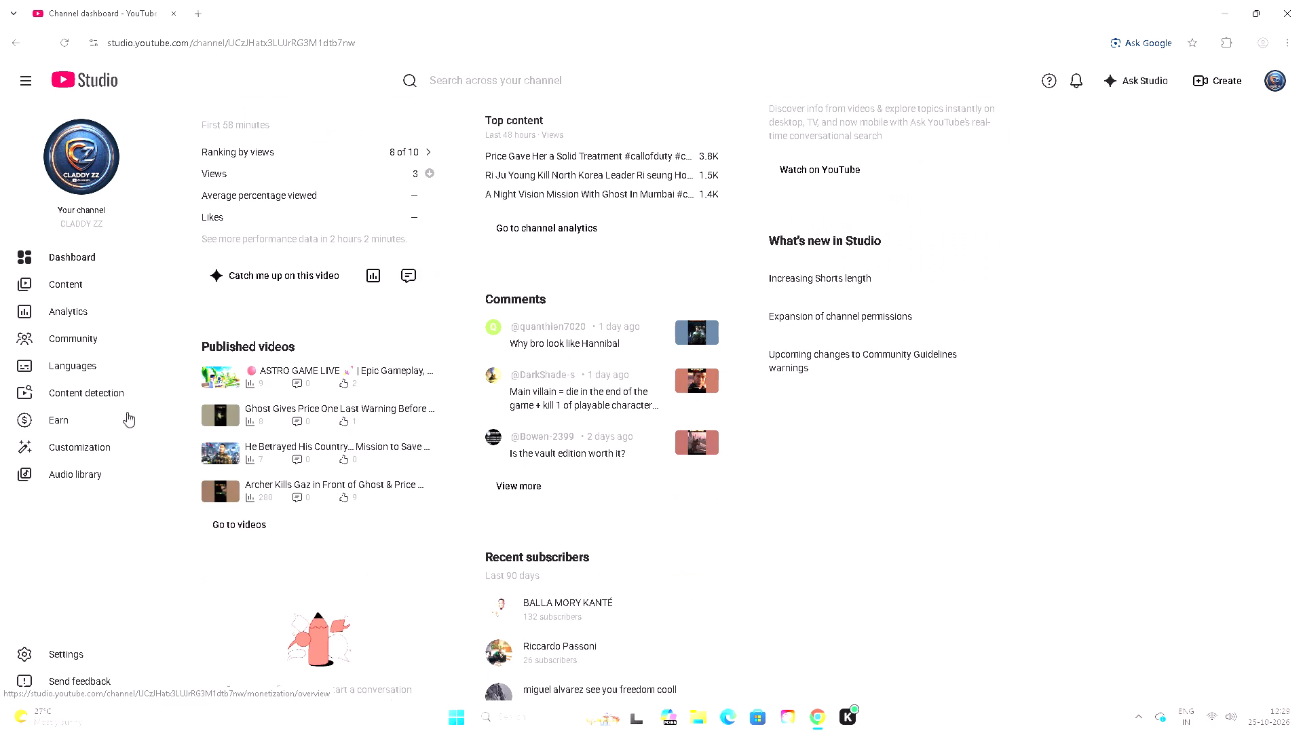
scroll(326, 344, up, 3)
click(81, 280)
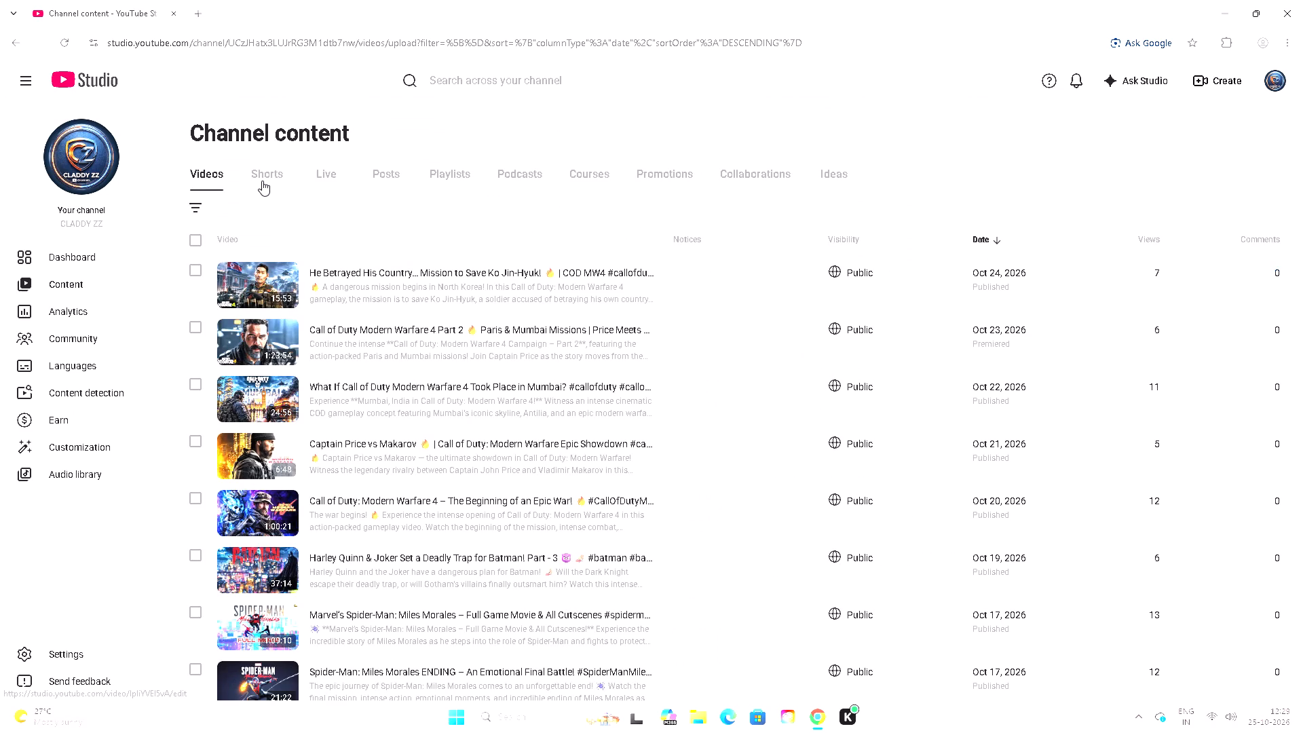
click(265, 176)
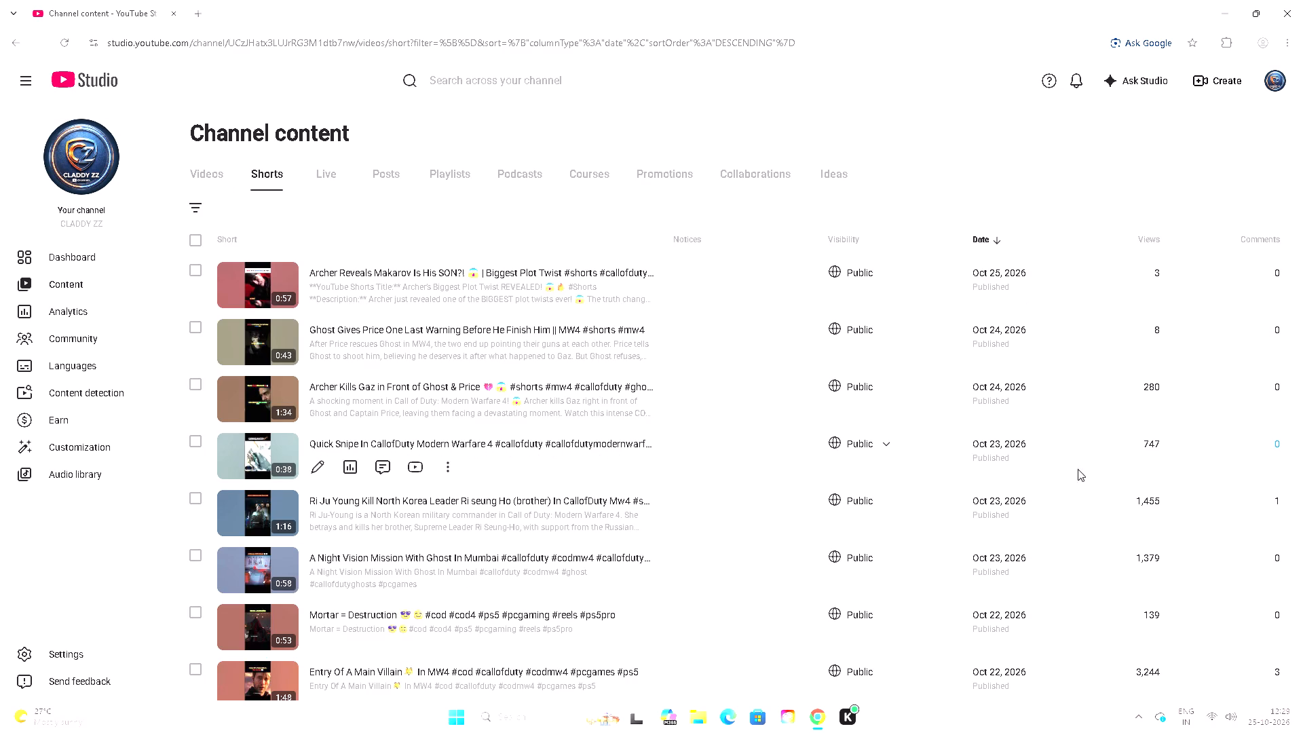
Start a new video upload with the file SNIPER 1 from the Shorts folder.
click(1213, 75)
click(1182, 113)
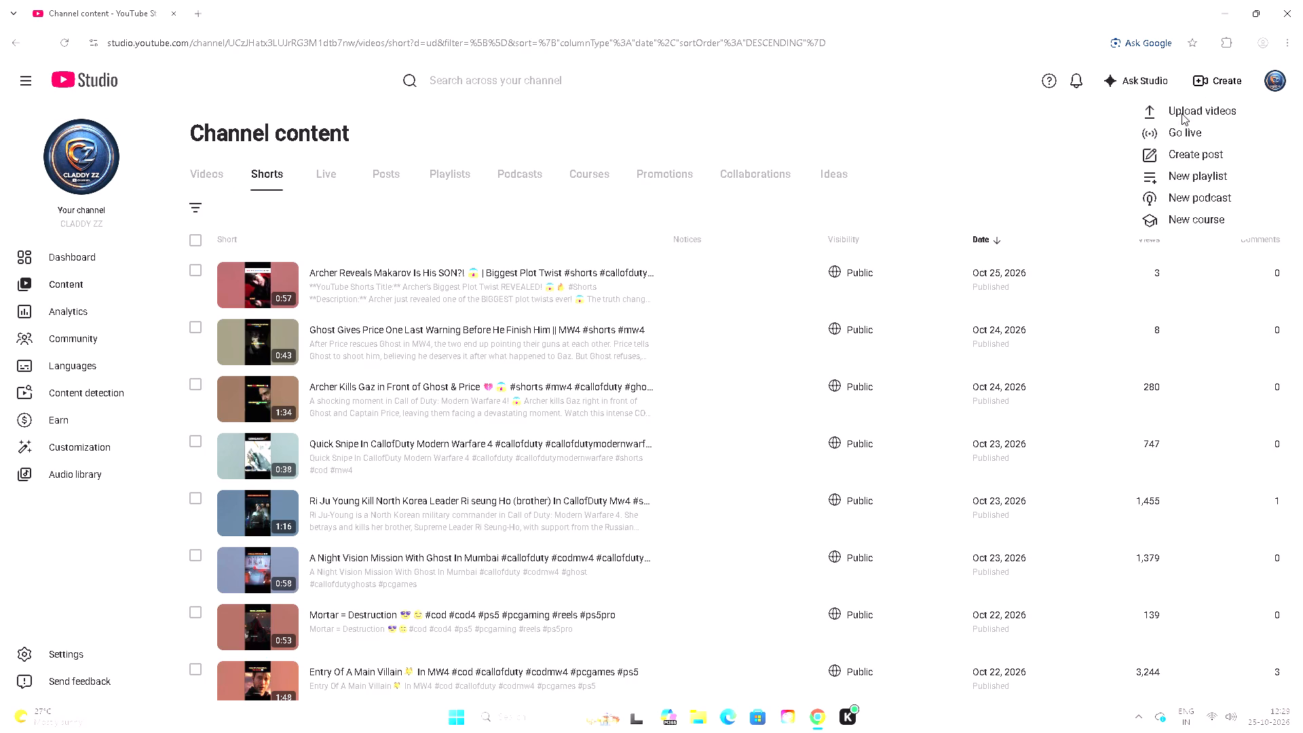
click(646, 450)
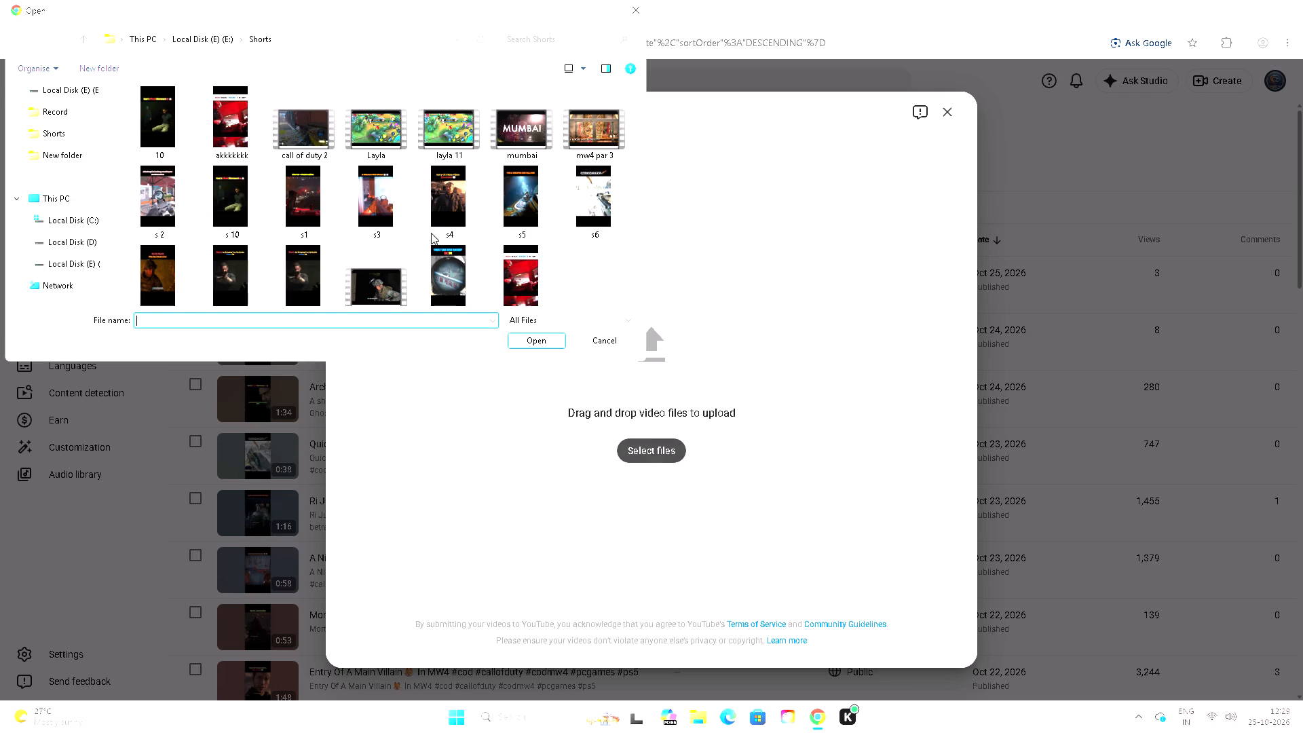
click(438, 284)
click(540, 346)
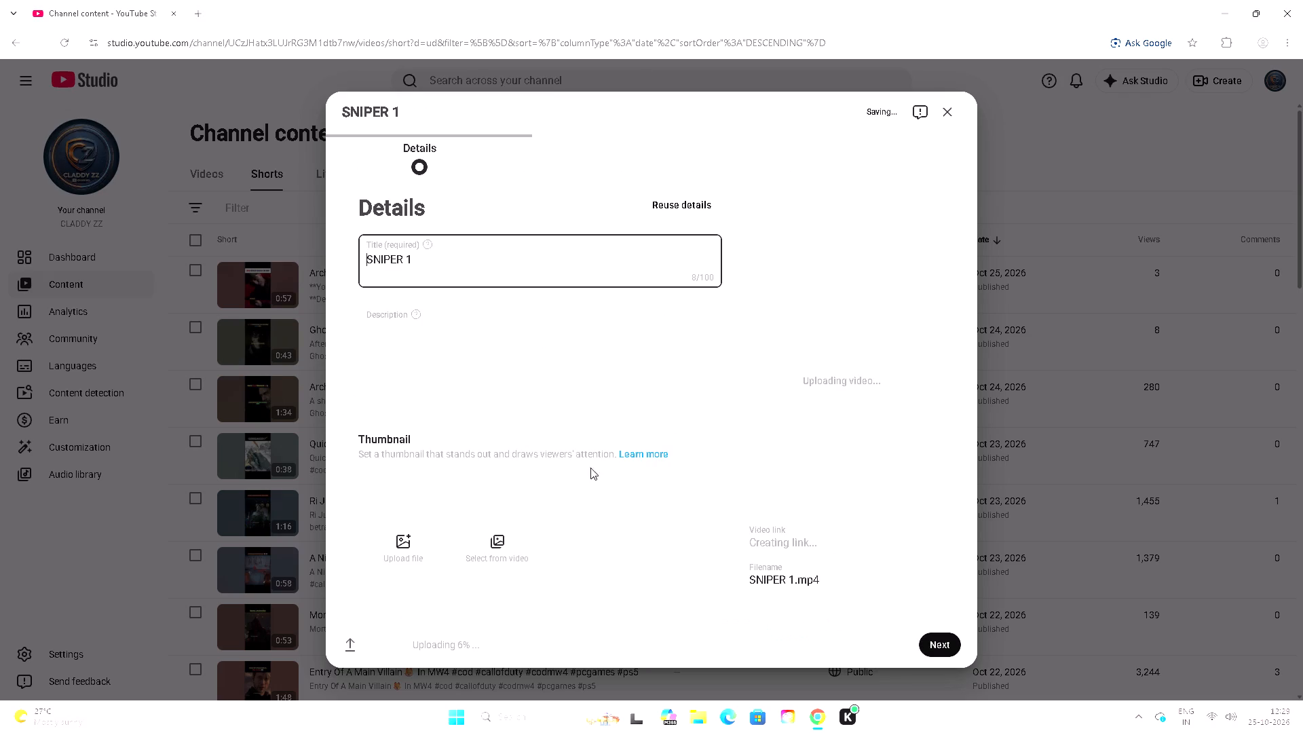
Replace the default video title with "Your Team Need Sniper".
click(429, 245)
click(424, 258)
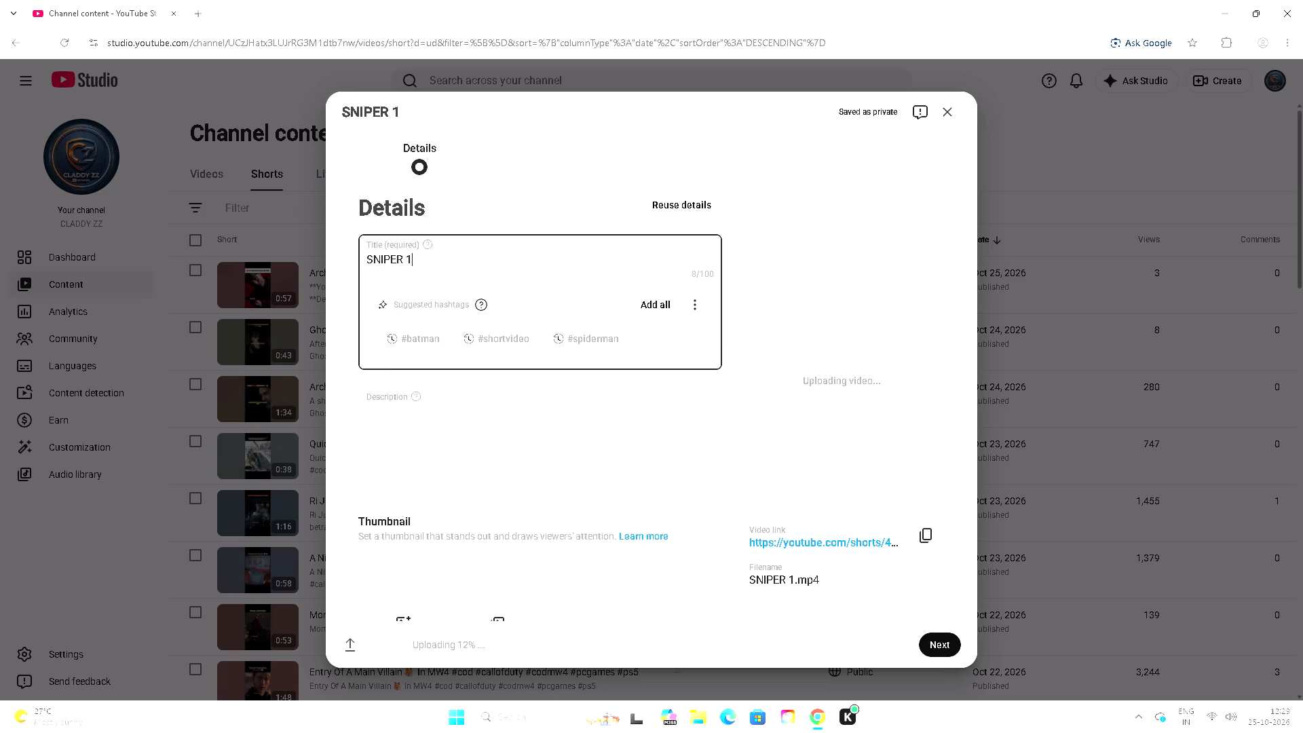
key(BackSpace)
key(BackSpace)
key(BackSpace)
key(BackSpace)
key(BackSpace)
key(BackSpace)
key(BackSpace)
key(BackSpace)
key(BackSpace)
key(BackSpace)
key(BackSpace)
key(BackSpace)
key(BackSpace)
key(BackSpace)
key(BackSpace)
key(BackSpace)
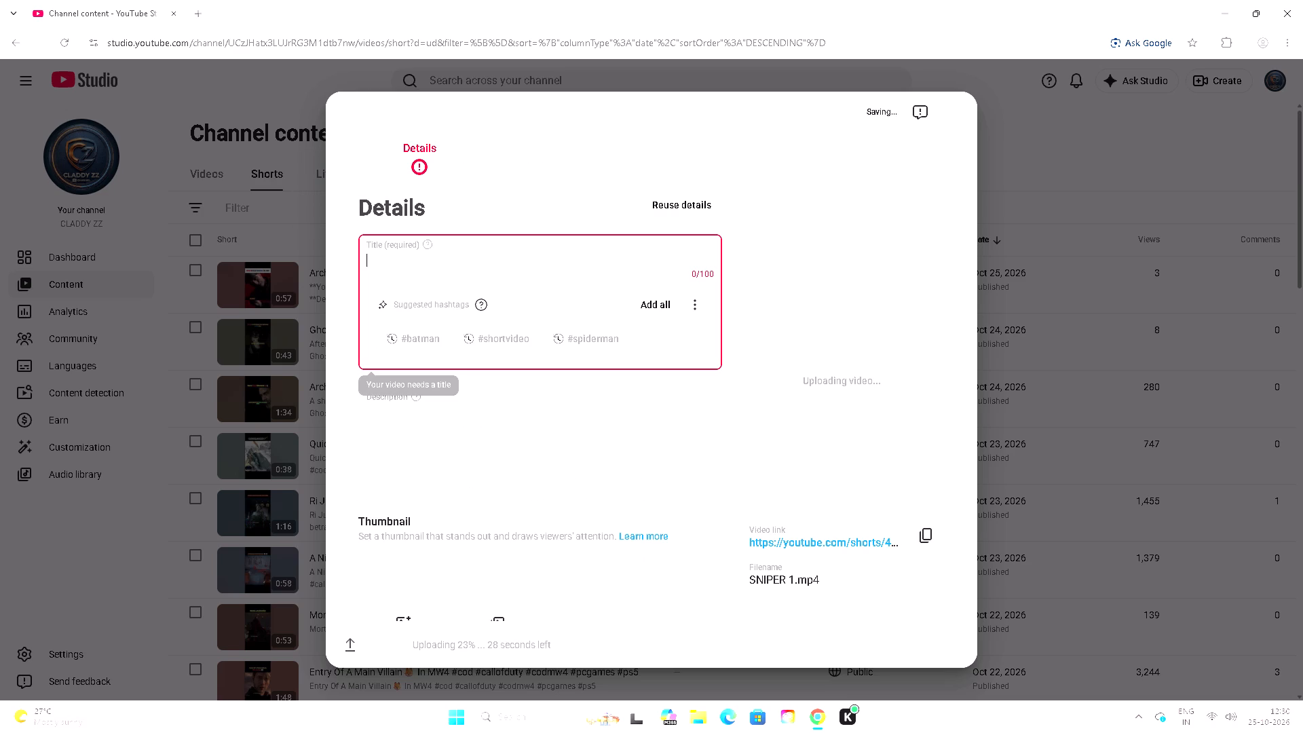
text(yOUR)
key(space)
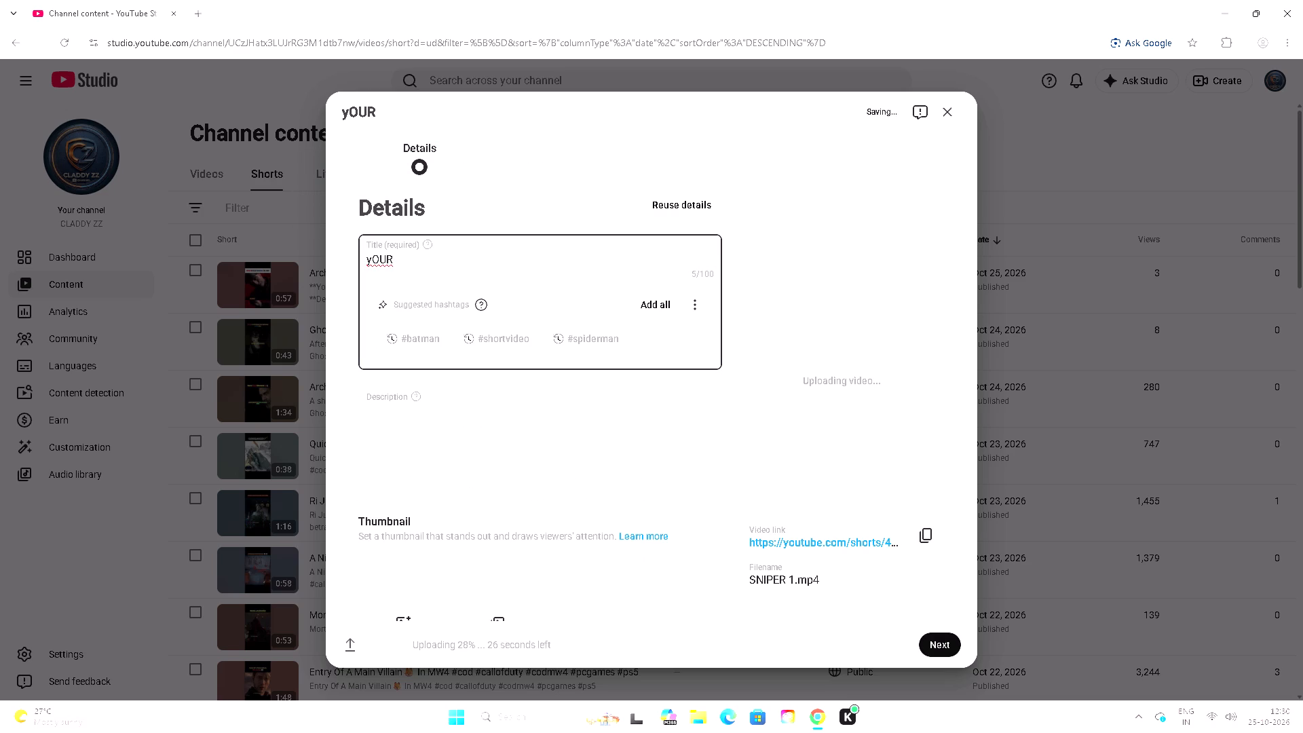
key(BackSpace)
key(BackSpace)
key(BackSpace)
key(BackSpace)
key(BackSpace)
key(BackSpace)
key(BackSpace)
key(BackSpace)
key(BackSpace)
key(BackSpace)
key(BackSpace)
key(shift+y)
key(BackSpace)
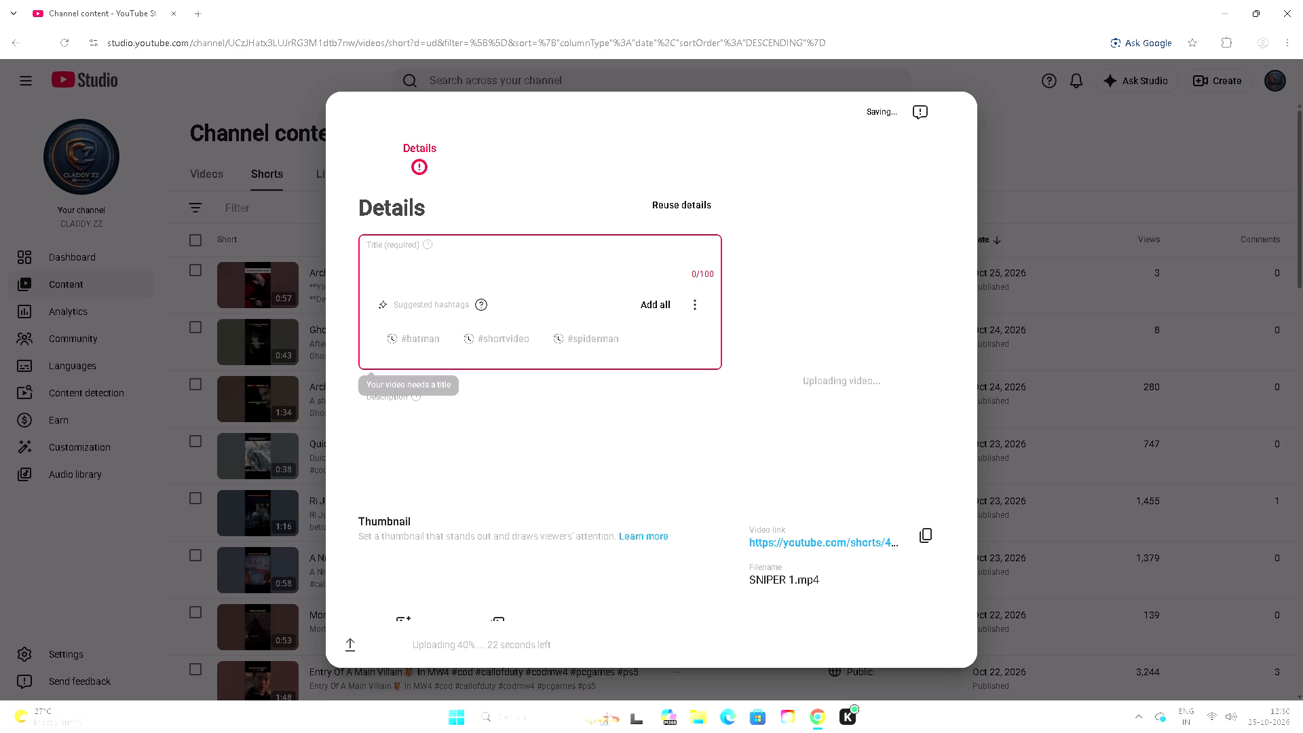
key(shift+y)
text(our)
key(space)
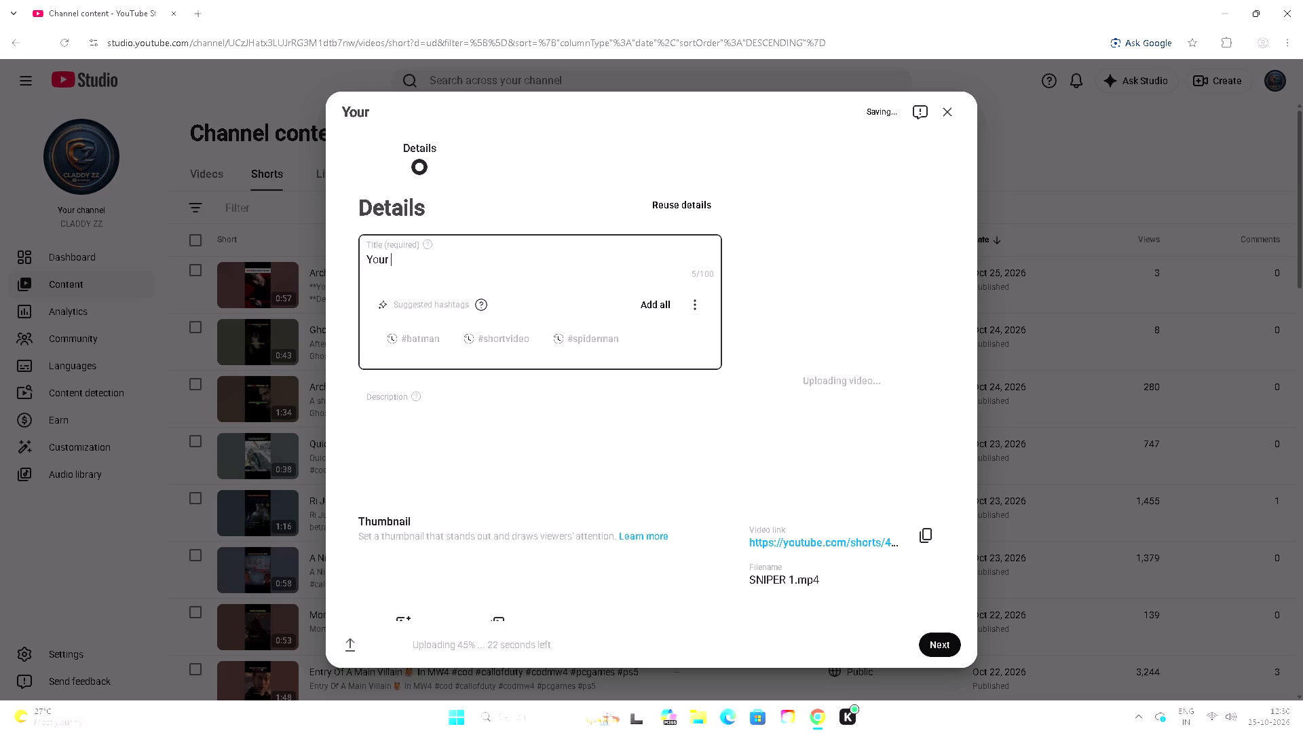
text(tean)
key(space)
key(BackSpace)
key(BackSpace)
key(BackSpace)
key(BackSpace)
key(BackSpace)
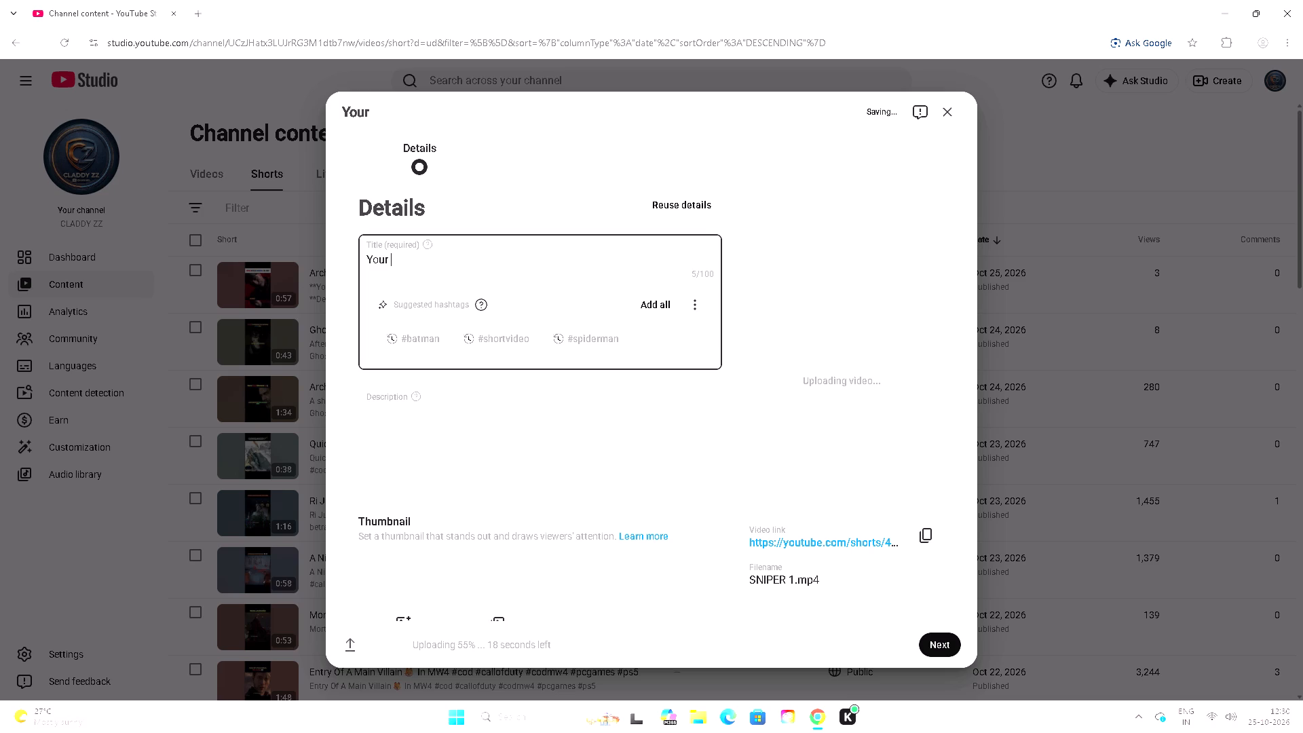
text(Team)
key(BackSpace)
text(m Need)
key(space)
text(Sniper)
key(space)
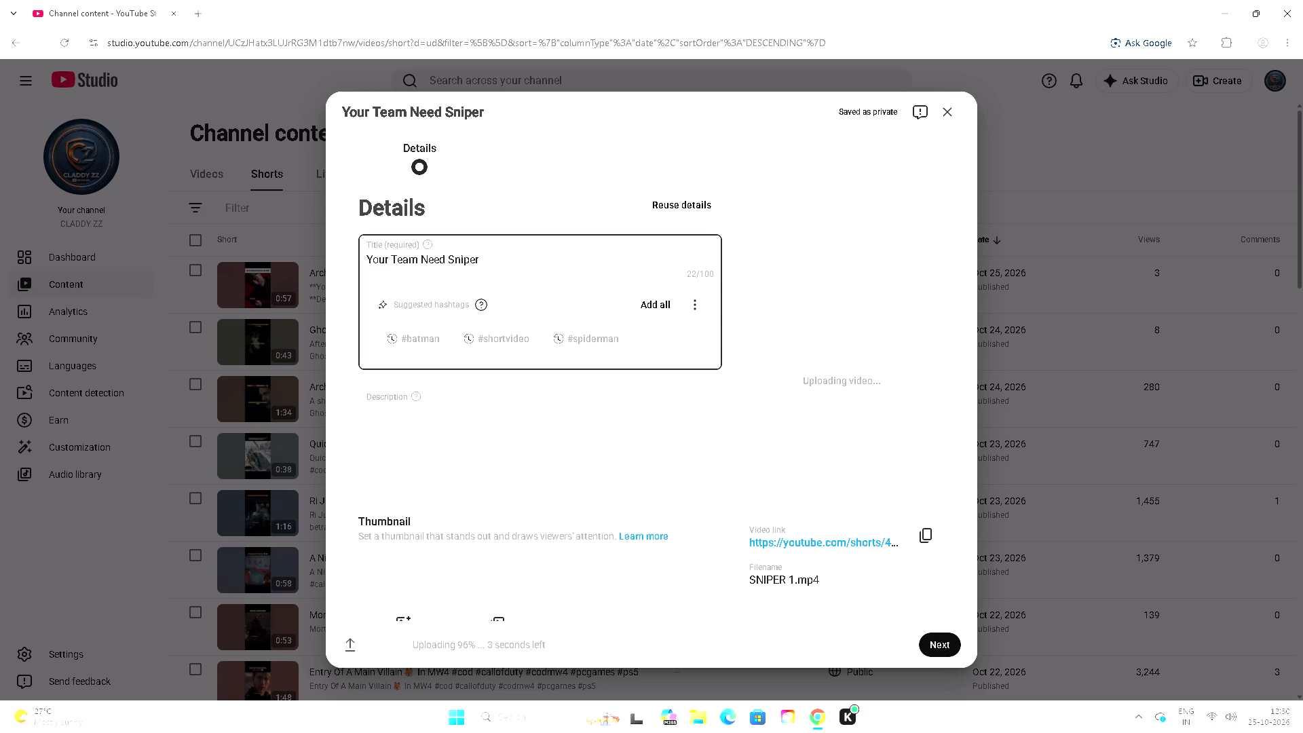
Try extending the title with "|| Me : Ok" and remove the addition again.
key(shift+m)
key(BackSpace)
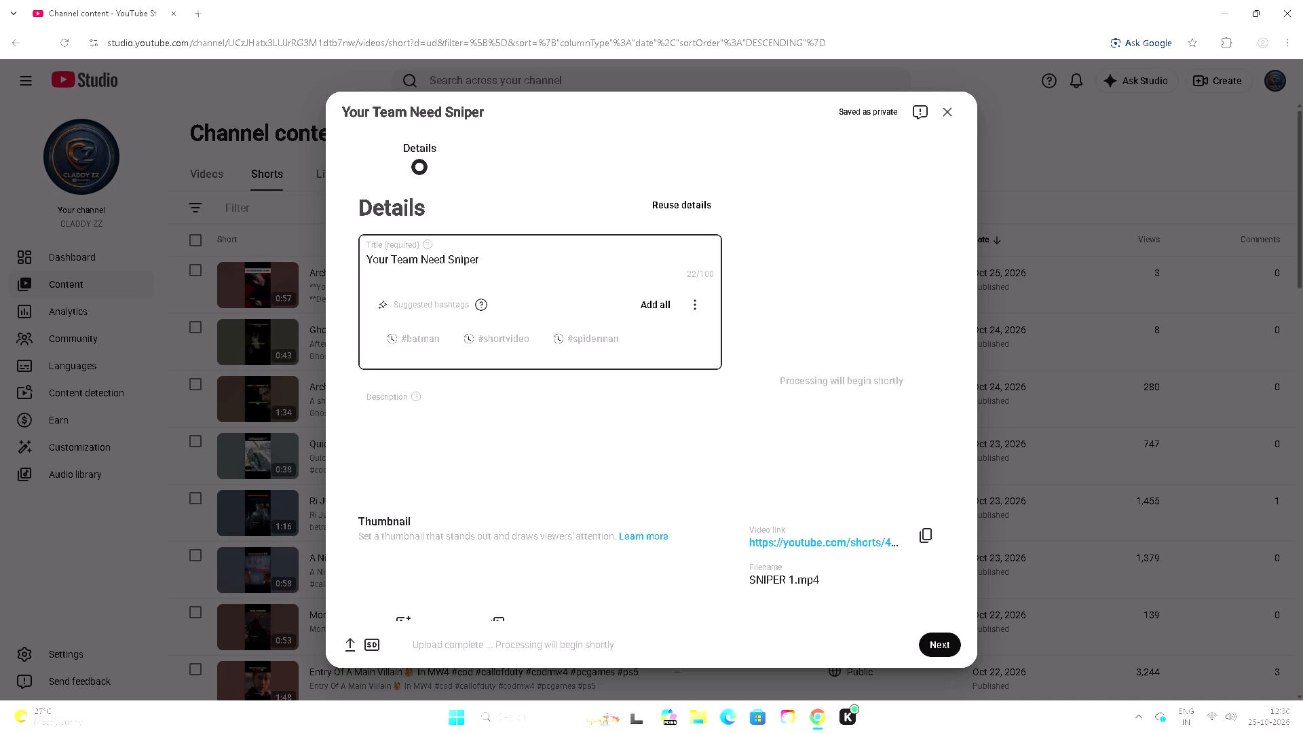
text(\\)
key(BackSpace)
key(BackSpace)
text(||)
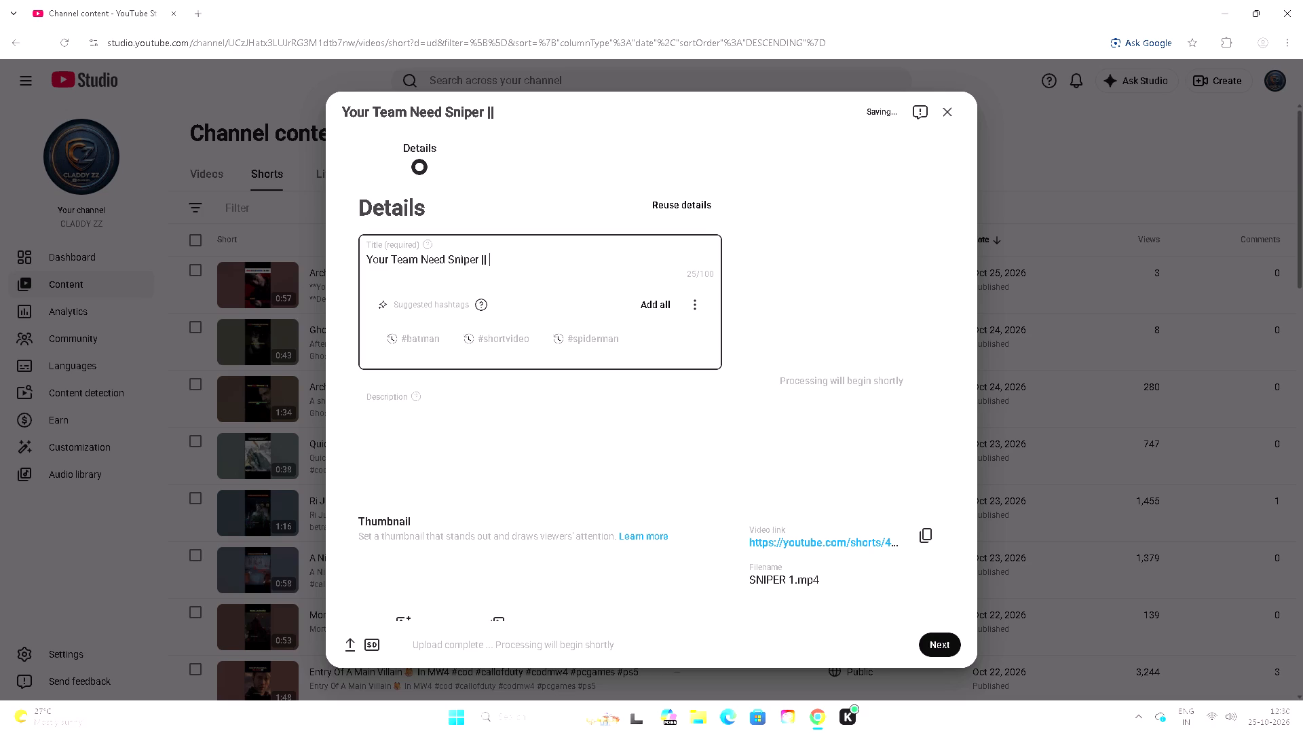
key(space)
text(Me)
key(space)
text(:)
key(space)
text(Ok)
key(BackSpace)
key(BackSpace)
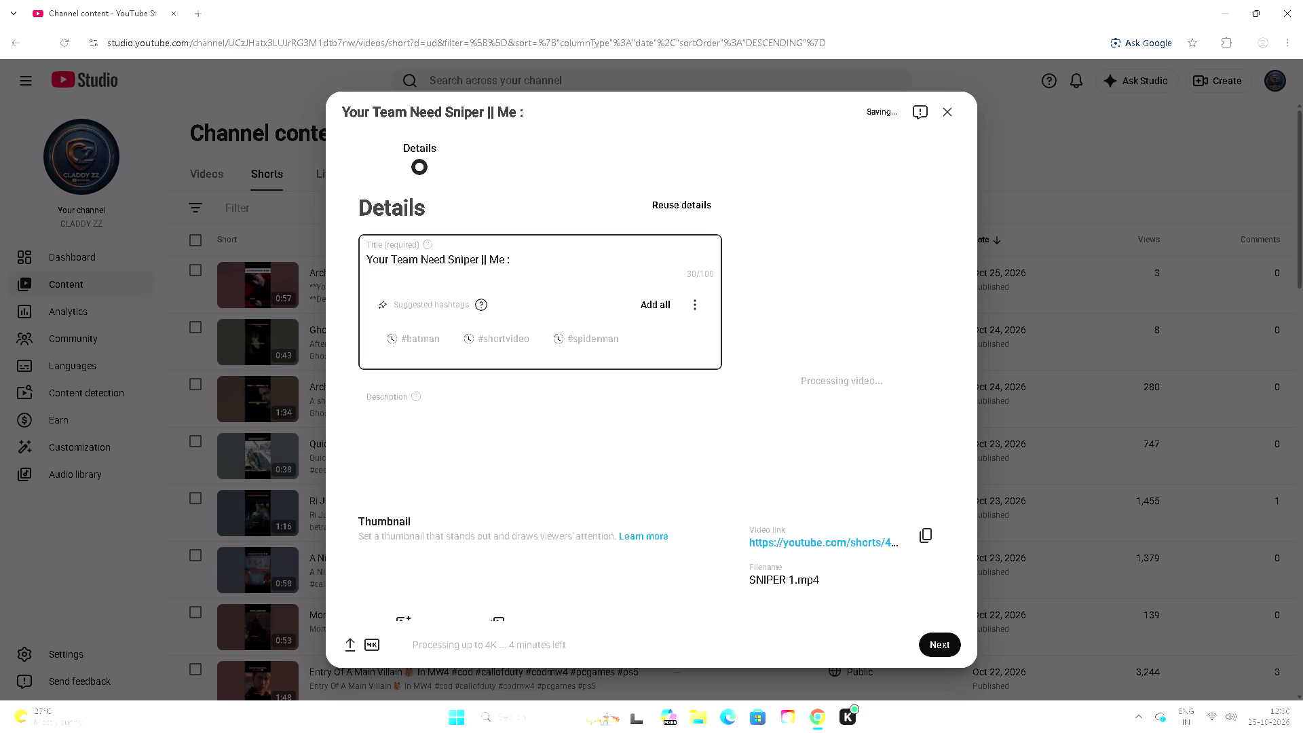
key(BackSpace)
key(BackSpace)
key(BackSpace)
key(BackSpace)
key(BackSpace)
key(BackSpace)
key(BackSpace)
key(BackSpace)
Add the hashtags #cod and #callofduty to the end of the video title.
key(shift+numbersign)
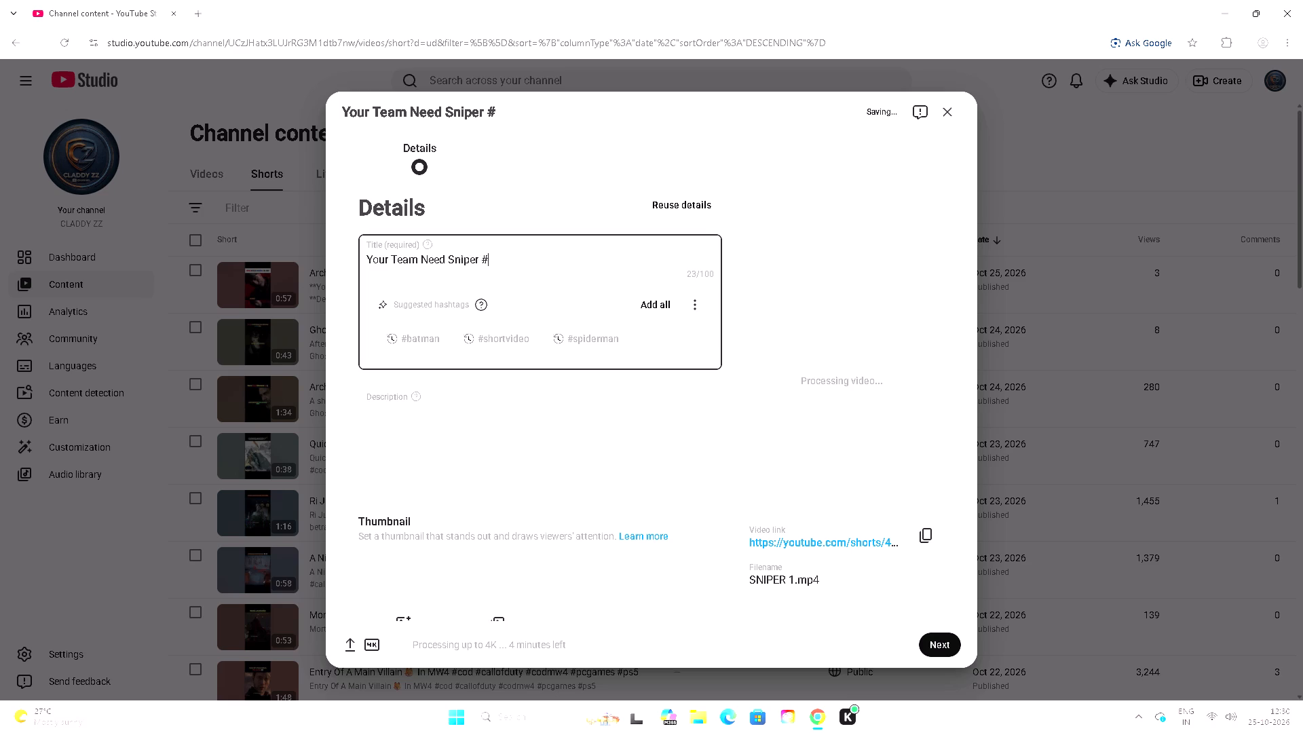
text(cod)
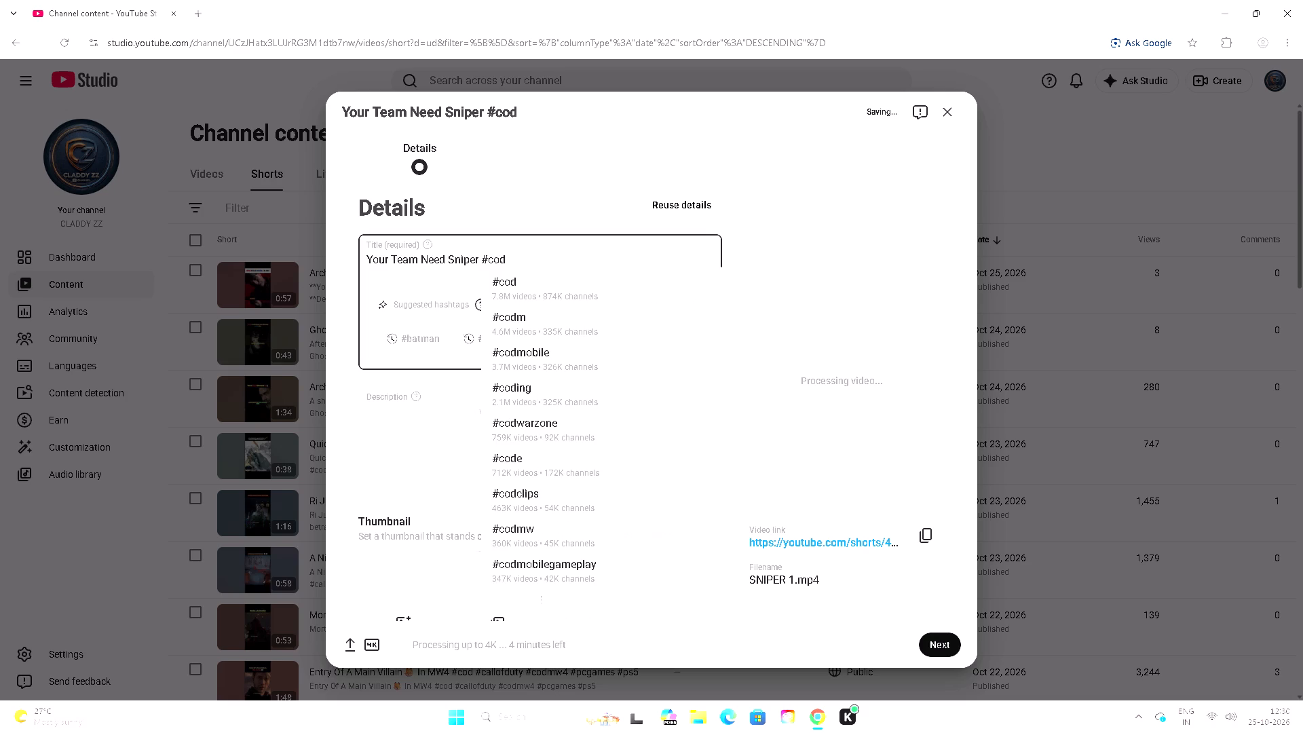
key(Return)
key(3)
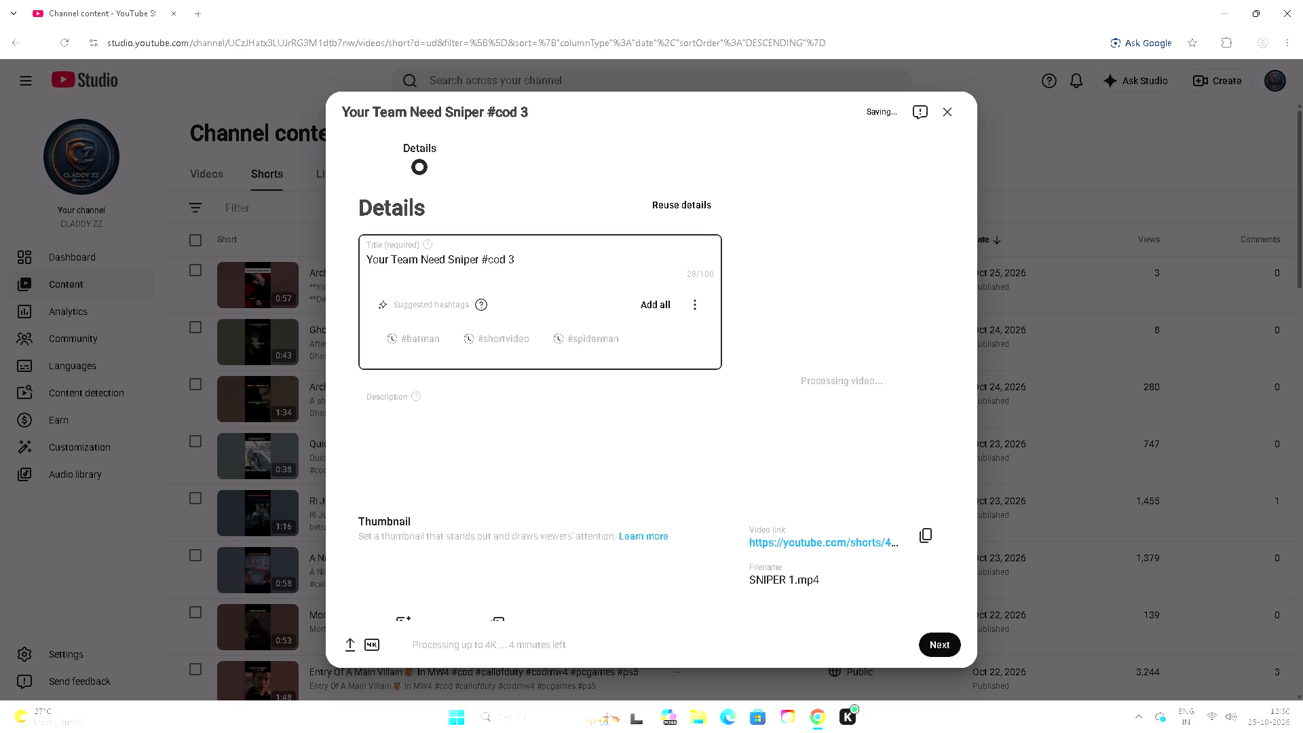
key(BackSpace)
key(shift+numbersign)
text(callof)
key(Return)
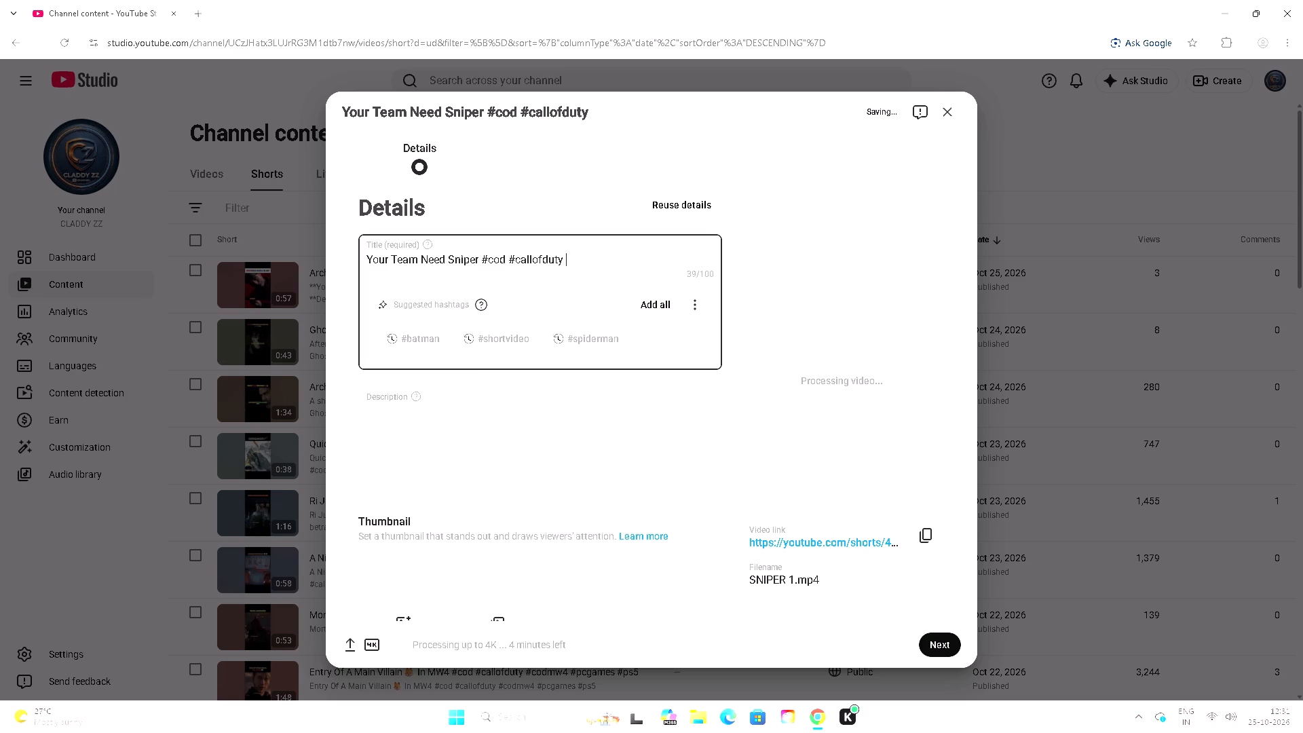
Extend the title with the hashtags #shorts, #short and #shortvideo.
key(shift+numbersign)
text(shorts)
key(Return)
text(#sh)
text(or)
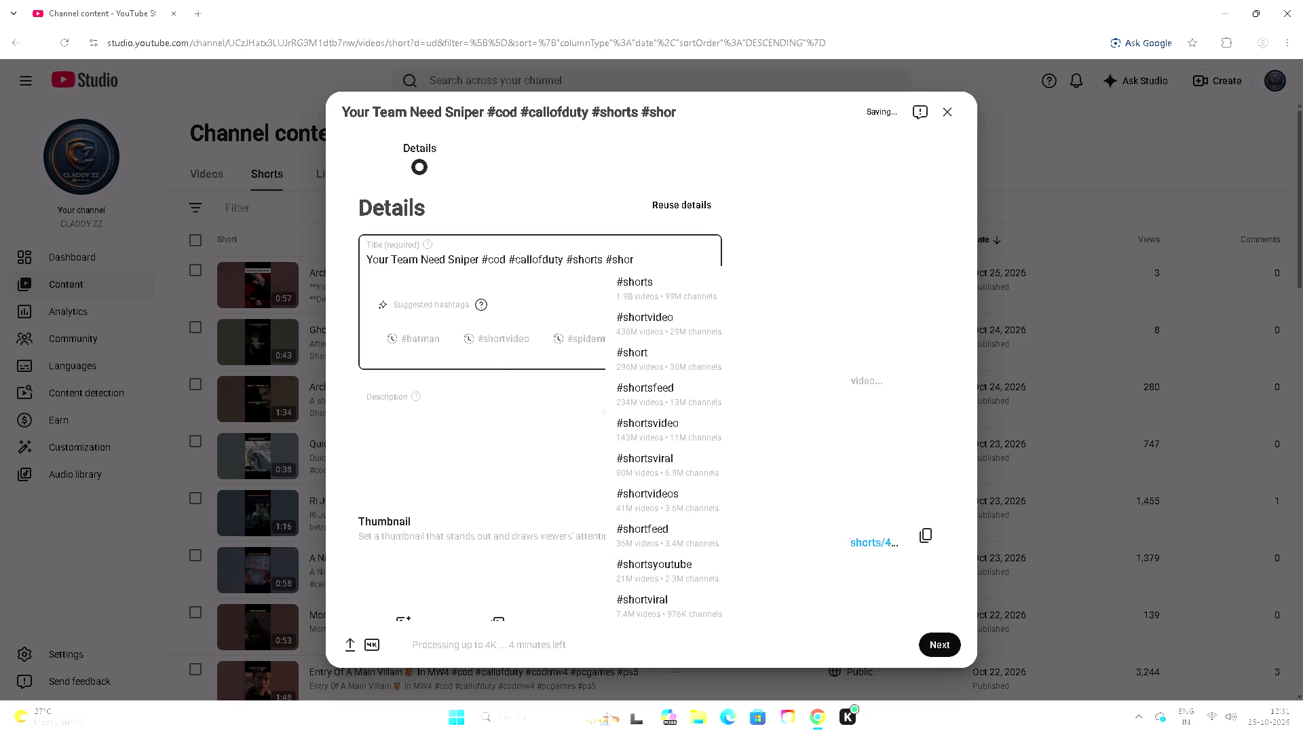
key(Down)
key(Down)
key(Return)
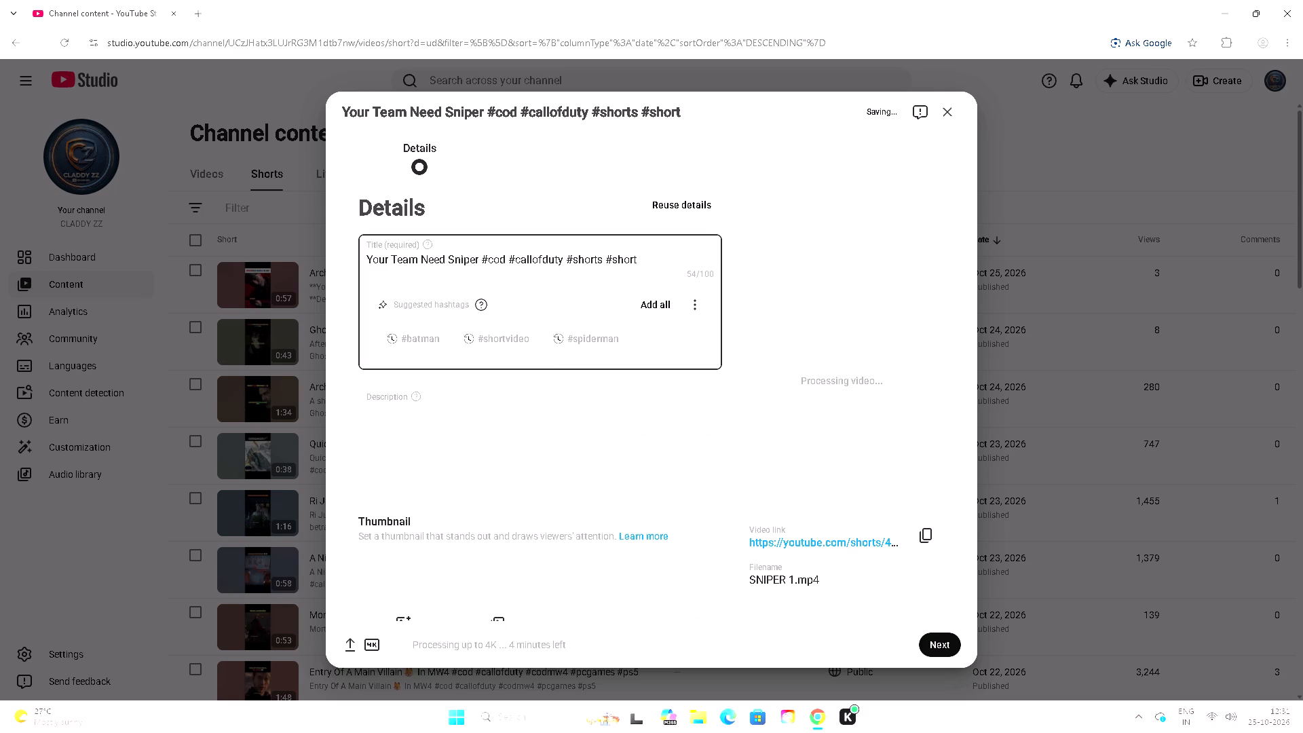
key(shift+numbersign)
text(shor)
key(Down)
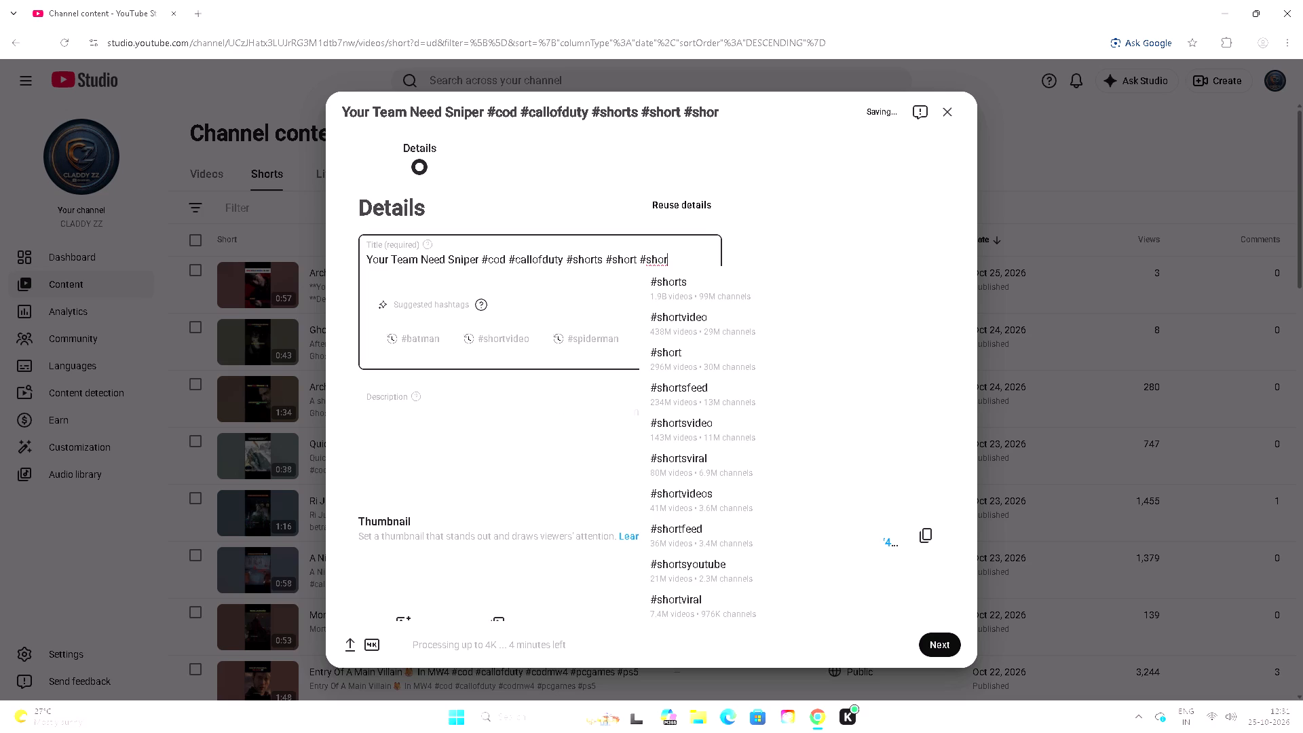
key(Return)
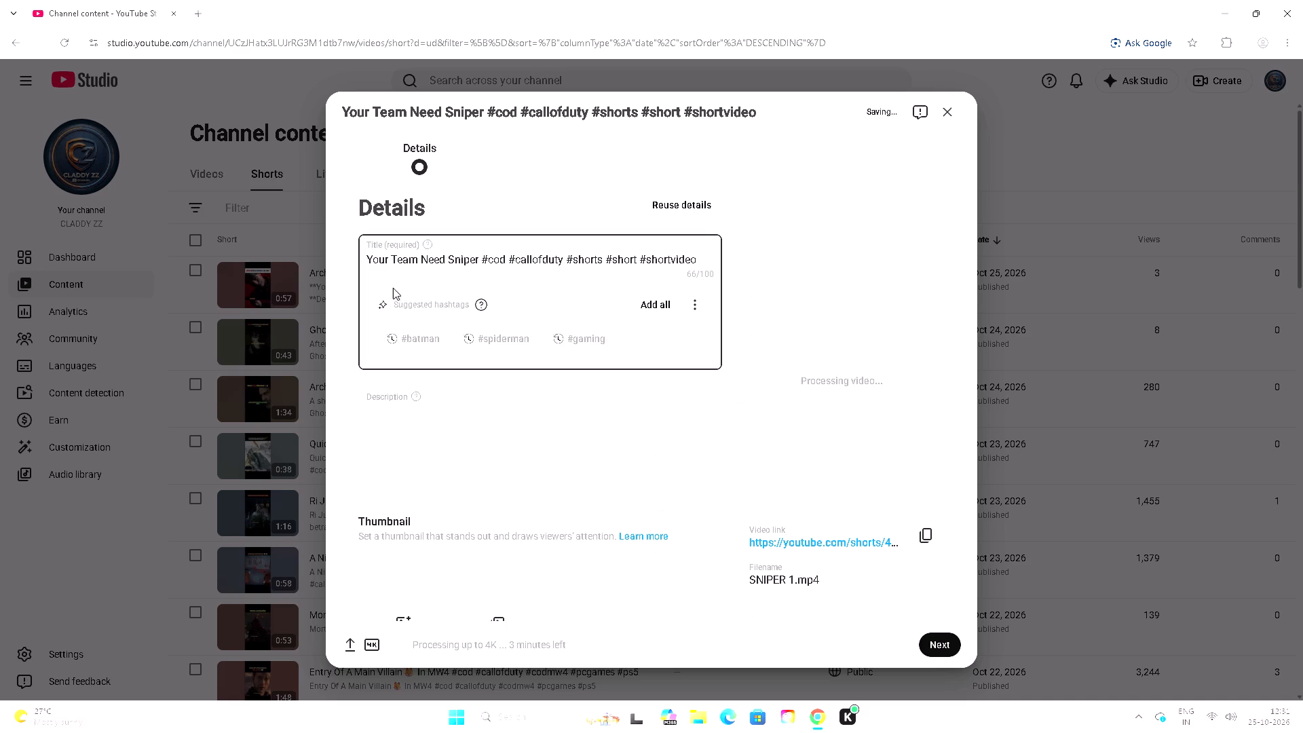
Dismiss the suggested hashtags shown under the title.
click(688, 307)
click(711, 334)
Copy the full title with its hashtags into the video description.
click(638, 278)
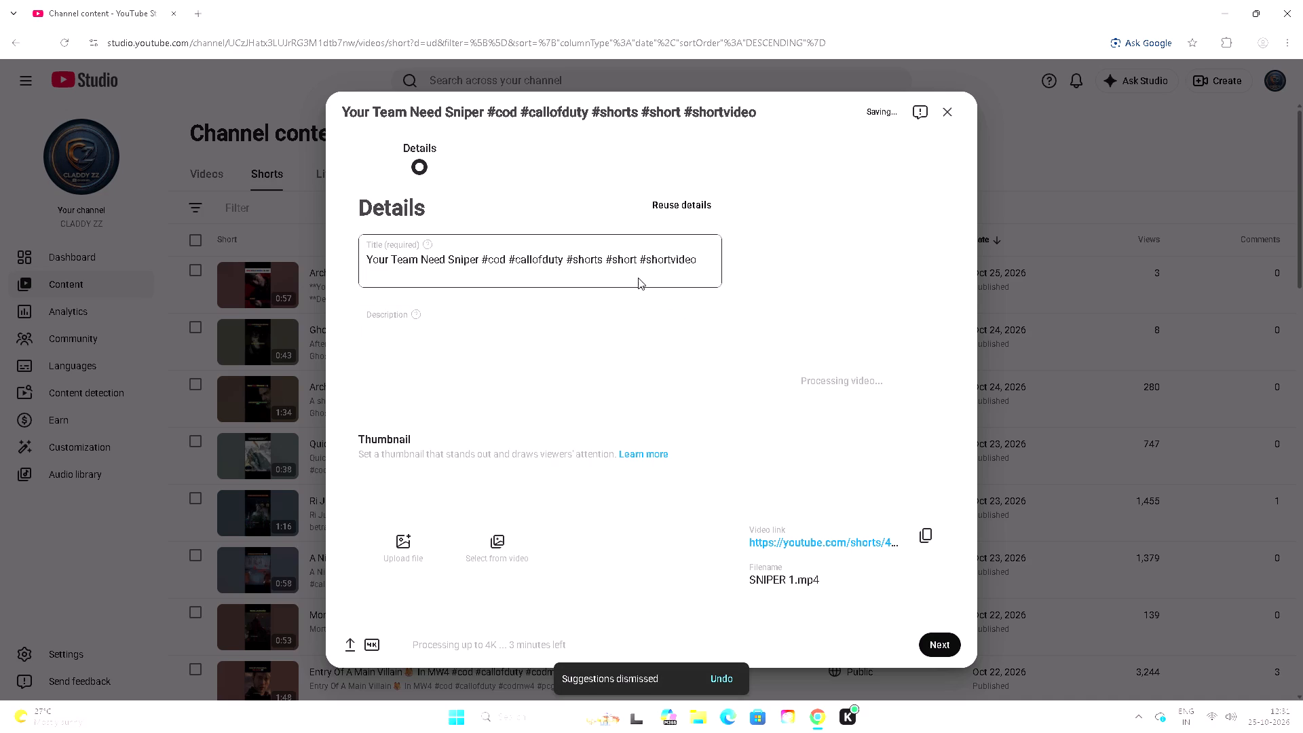
key(ctrl+a)
key(ctrl+c)
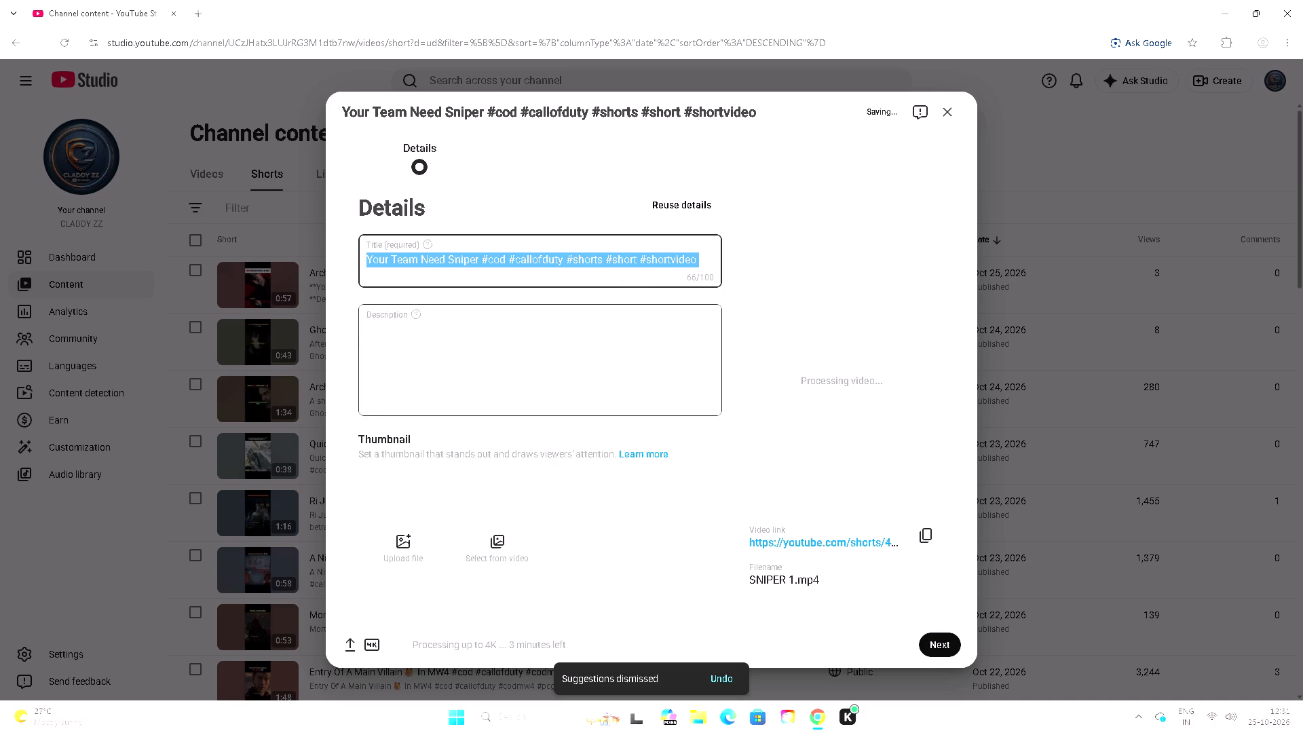
click(603, 362)
key(ctrl+v)
Set the audience to "No, it's not made for kids".
scroll(601, 368, down, 4)
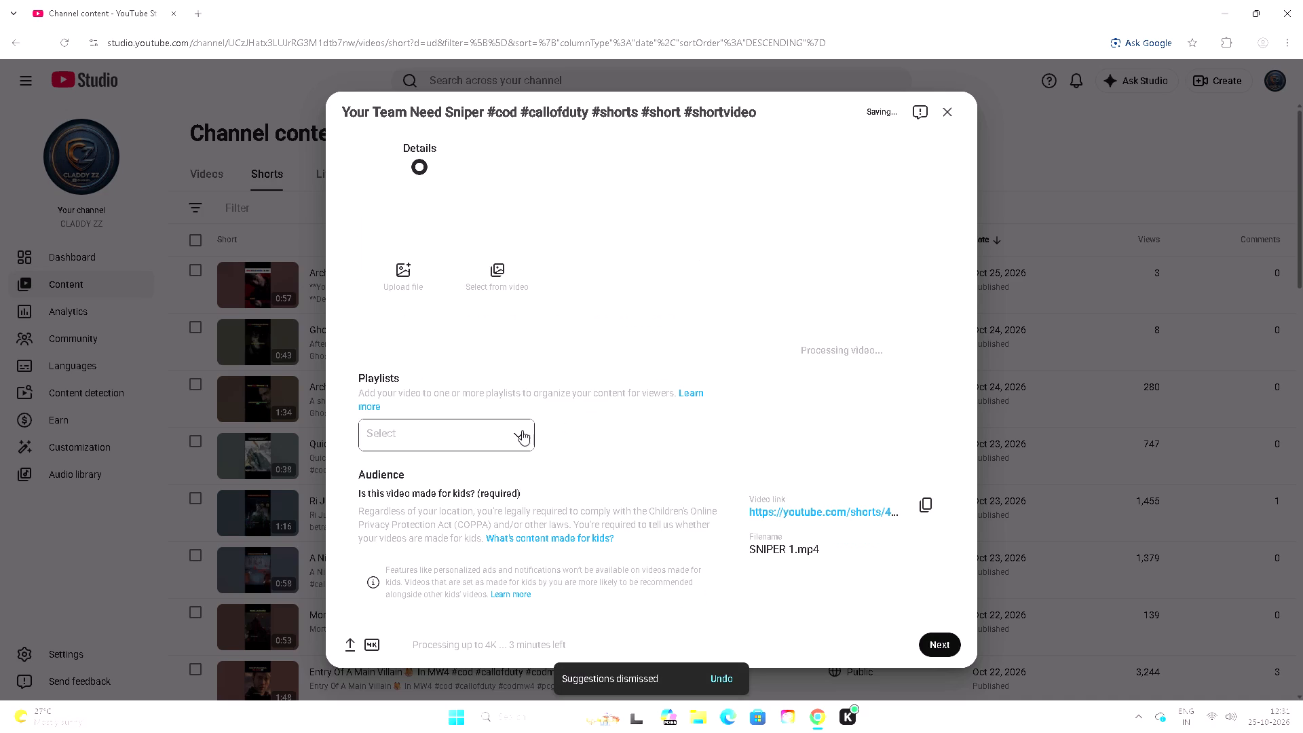
scroll(583, 428, down, 5)
click(375, 489)
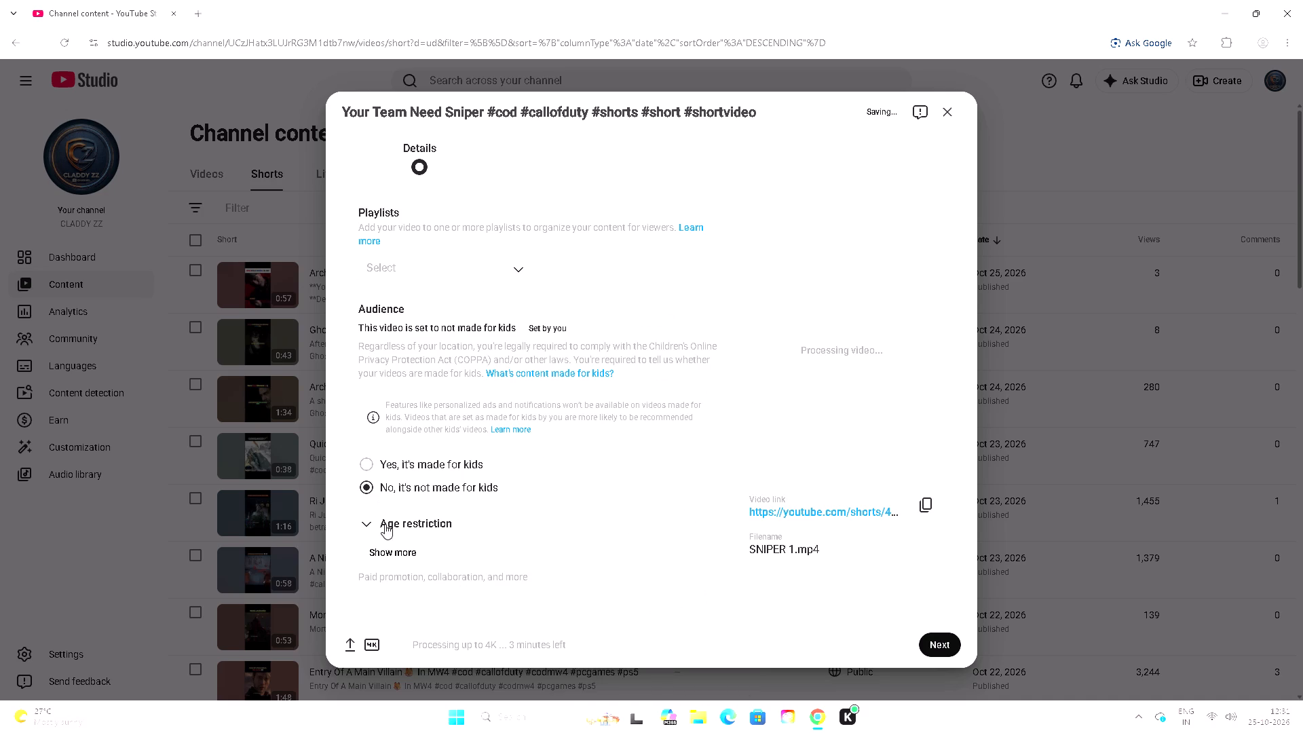
Expand the additional video settings and add the tags cod, callofduty and sniper.
click(396, 550)
scroll(398, 550, down, 11)
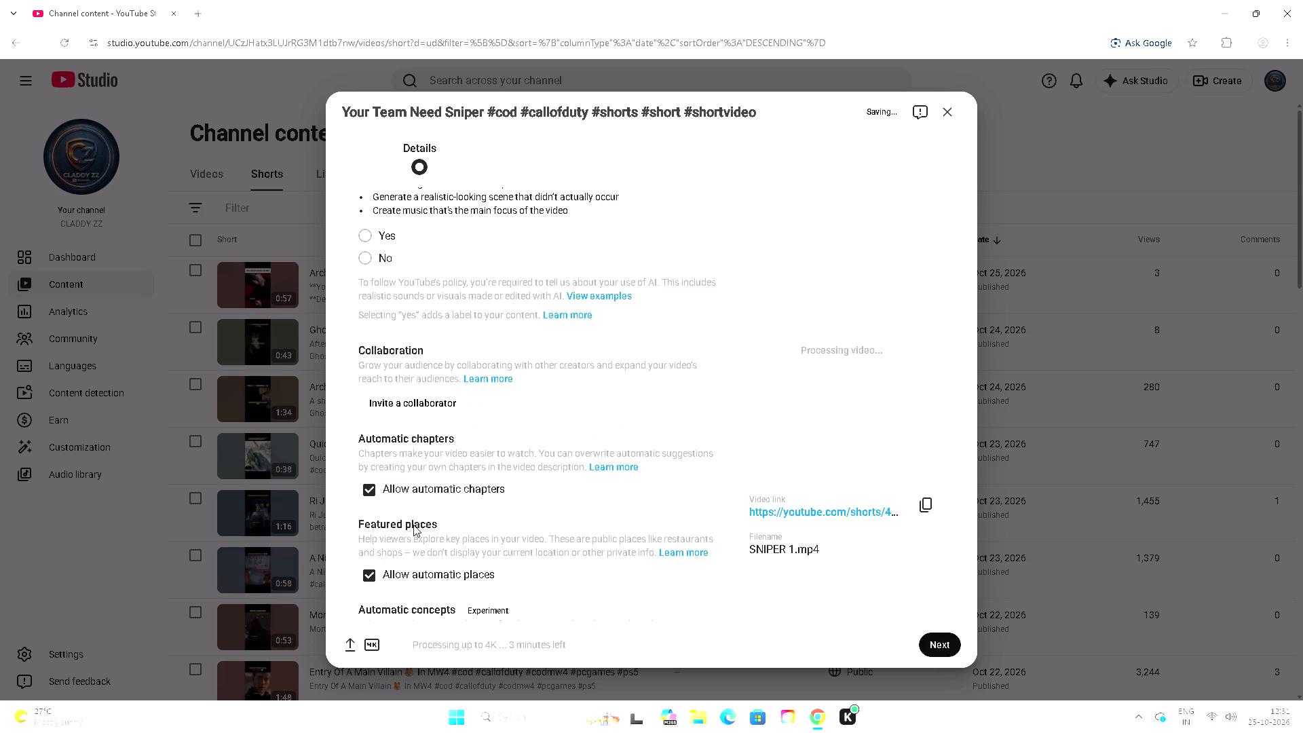
scroll(413, 525, down, 4)
click(432, 418)
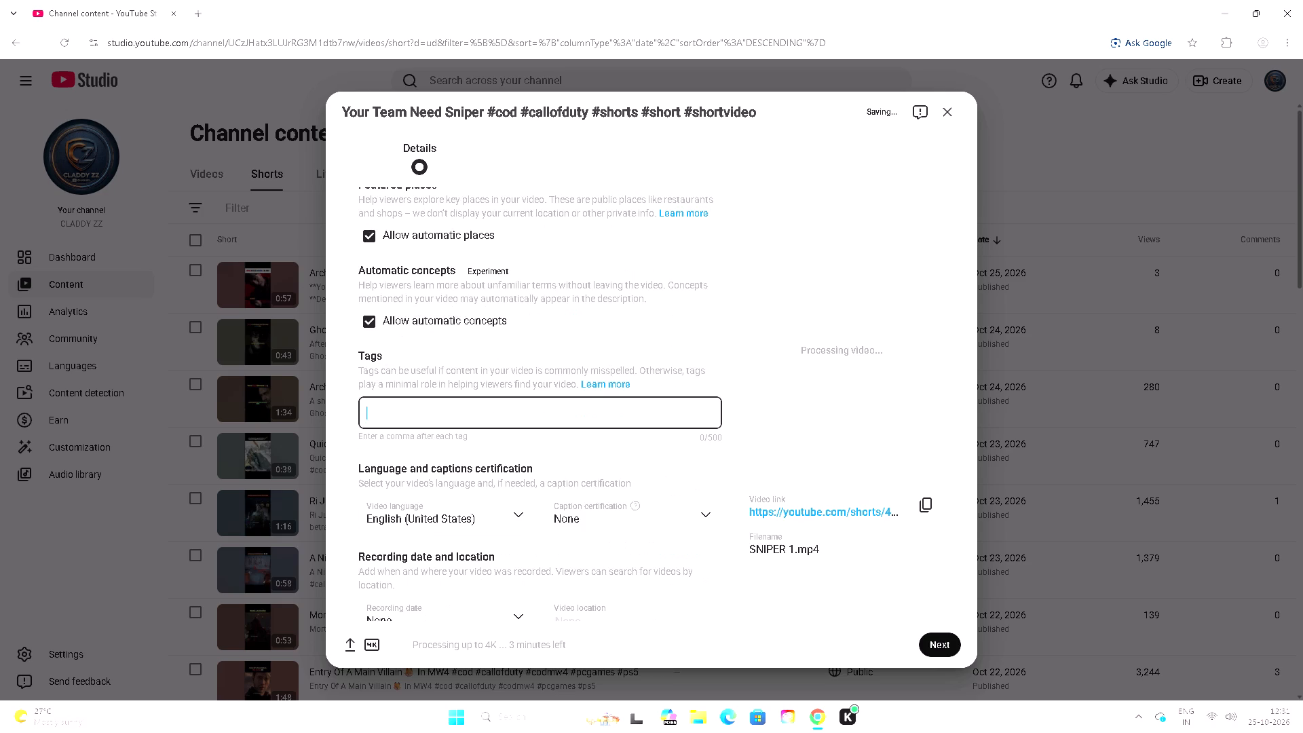
text(cod)
key(Return)
text(callofduty)
key(Return)
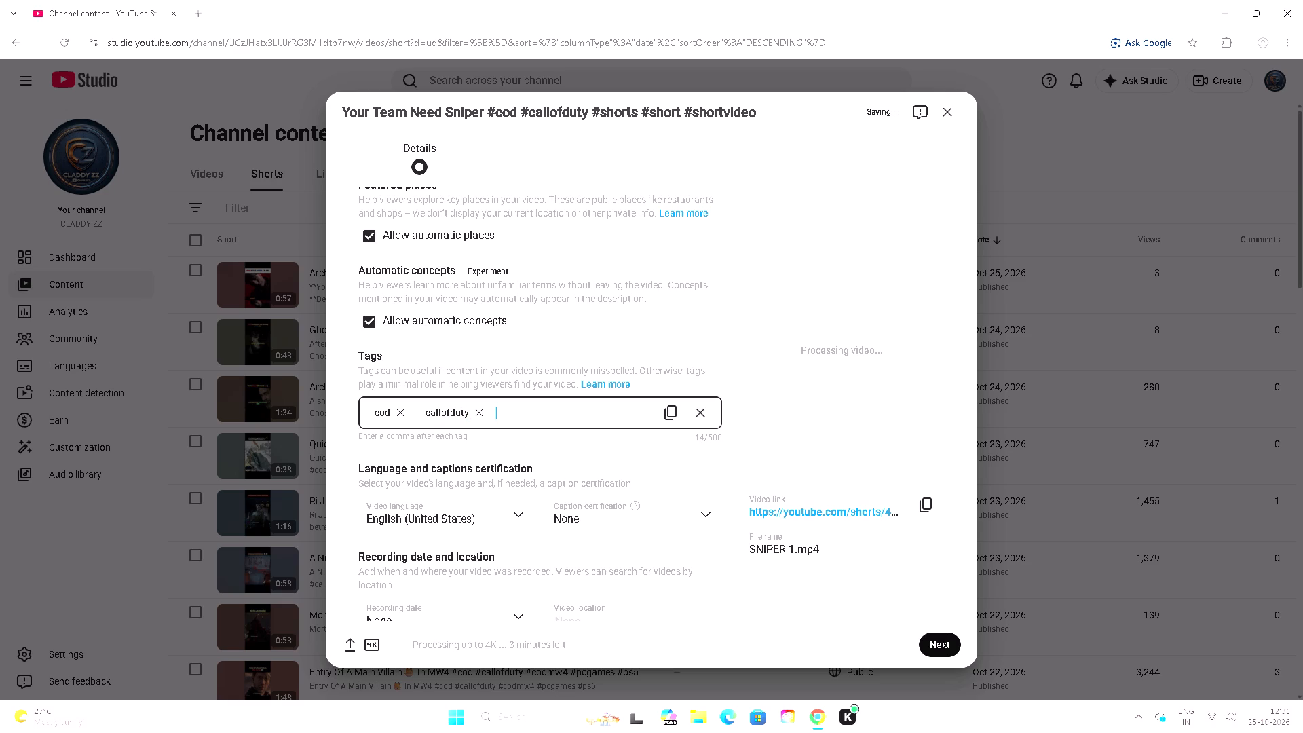
text(sniper)
key(Return)
Add the further tags callofdutymodernwarfare and codmw4 to the video.
scroll(553, 347, up, 18)
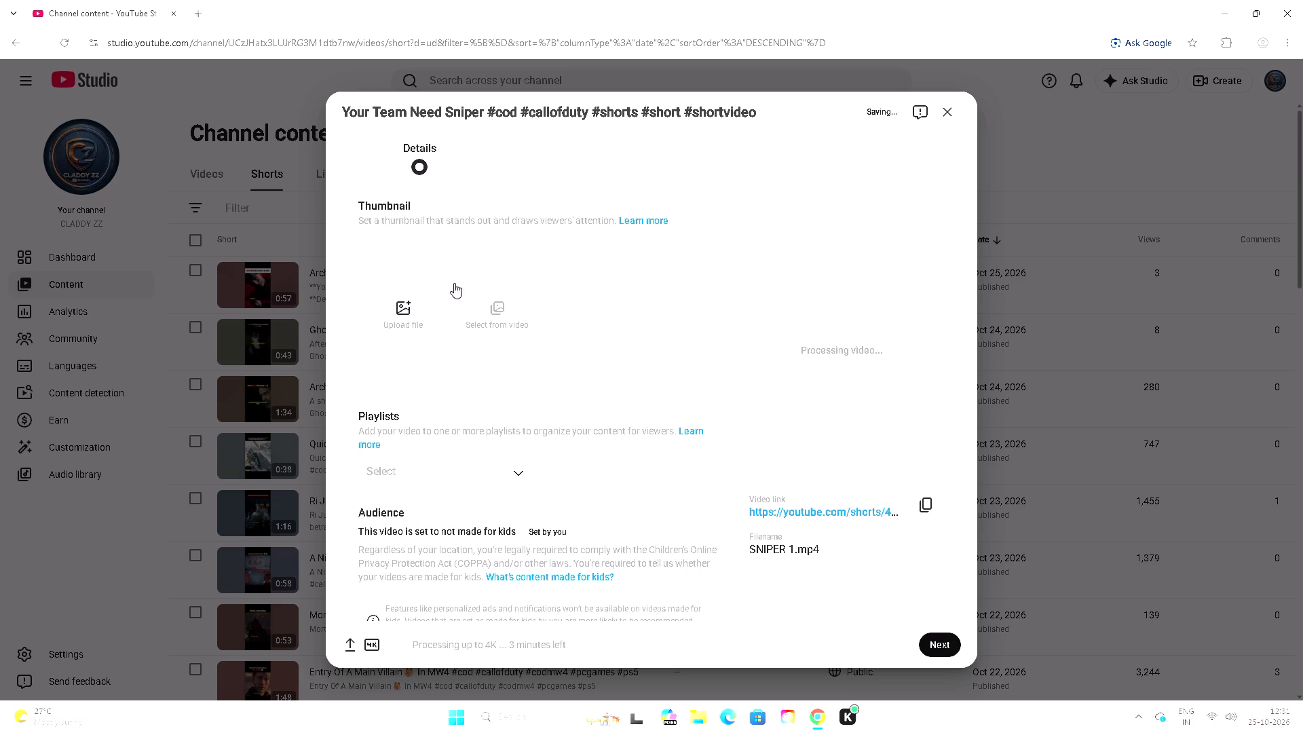
scroll(421, 208, up, 3)
scroll(531, 383, down, 16)
scroll(589, 507, down, 4)
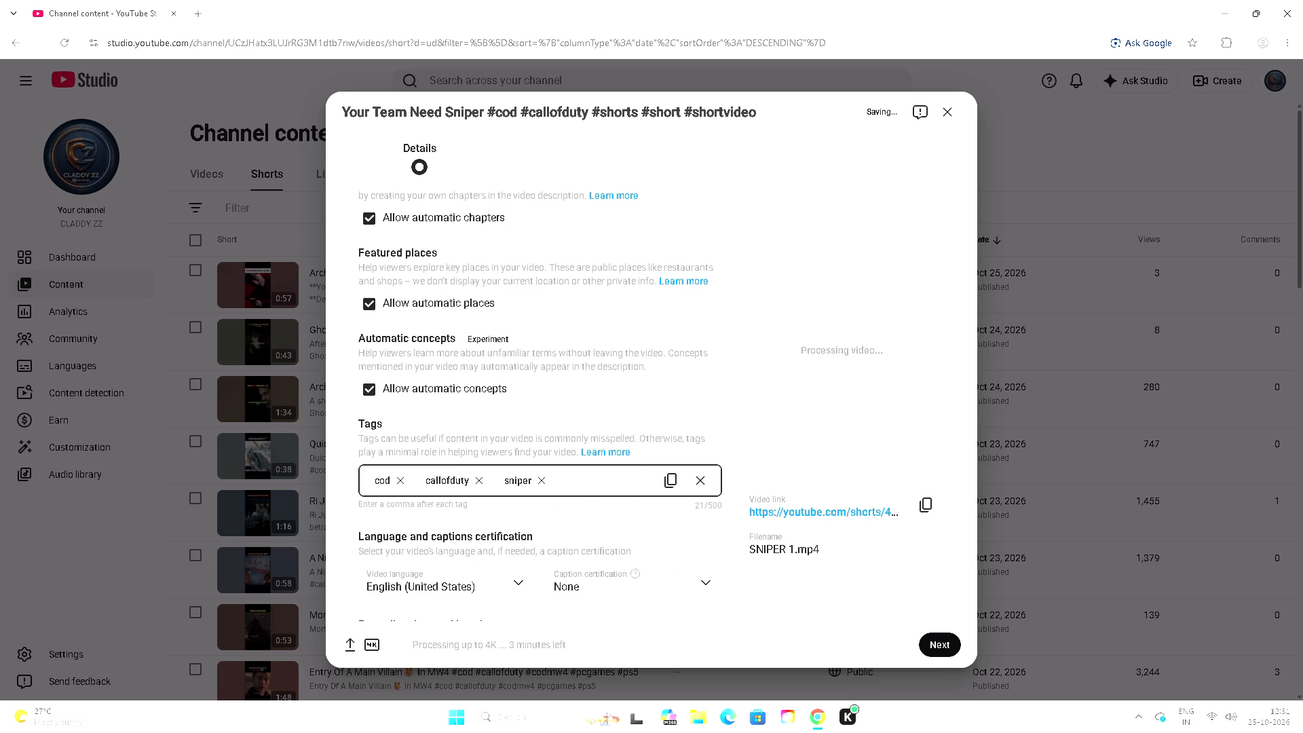
text(callofduty)
text(modernwarfare)
key(Return)
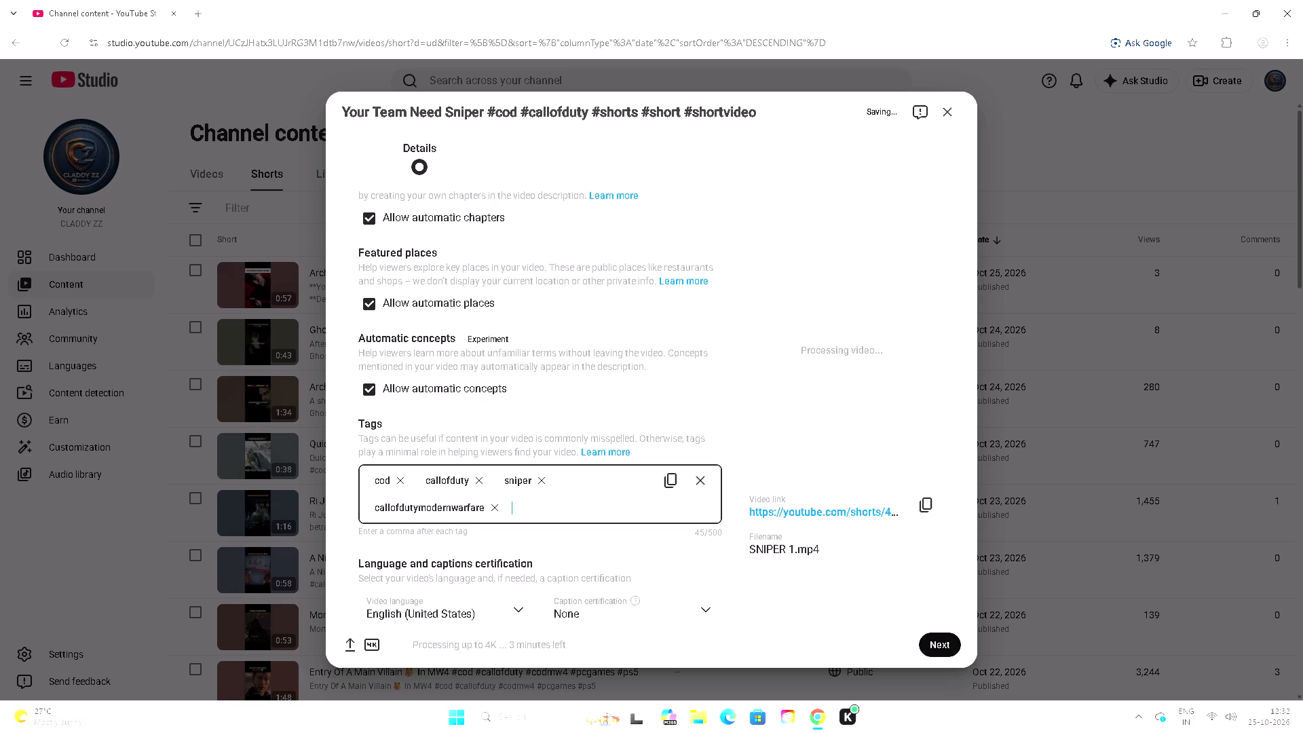
text(codmw4)
key(Return)
Turn off the option to show how many viewers like this video.
scroll(584, 536, down, 10)
scroll(450, 580, down, 5)
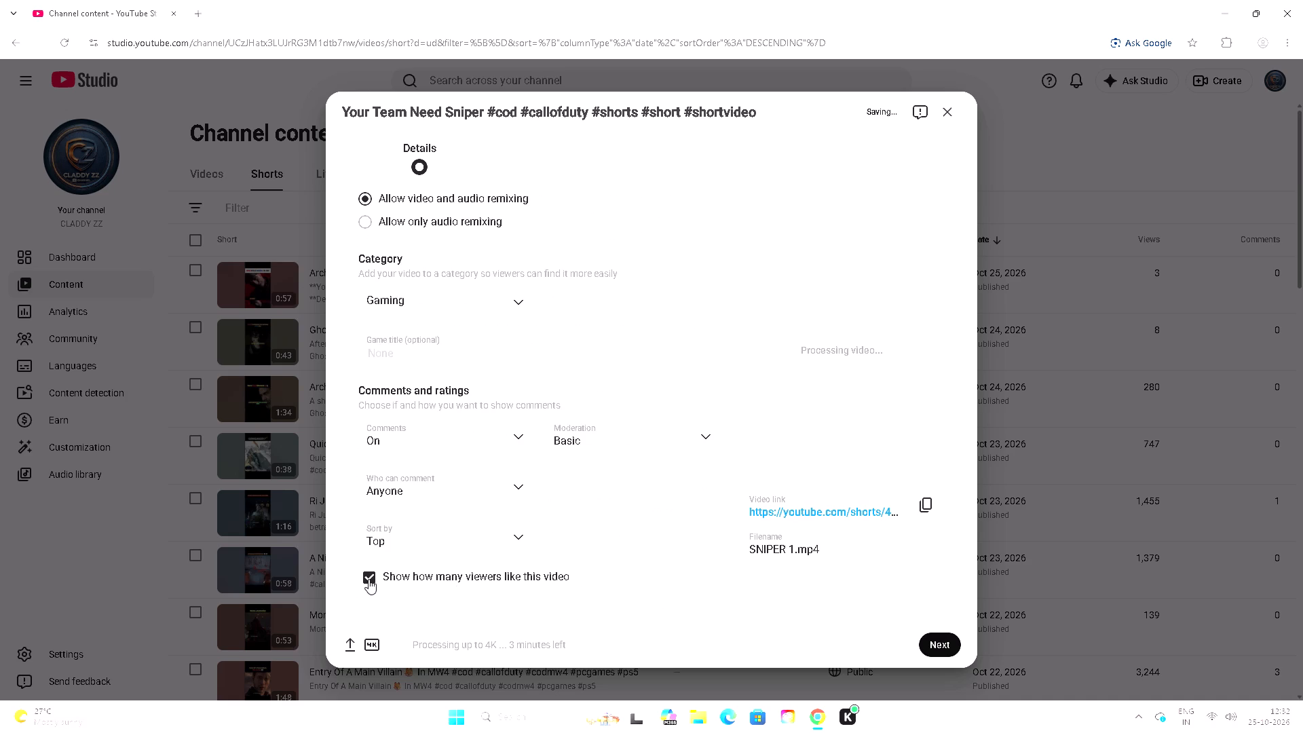
click(369, 579)
Proceed to the video elements and set the "Captain Price vs Makarov" video as the related video.
scroll(622, 576, down, 3)
scroll(688, 531, up, 14)
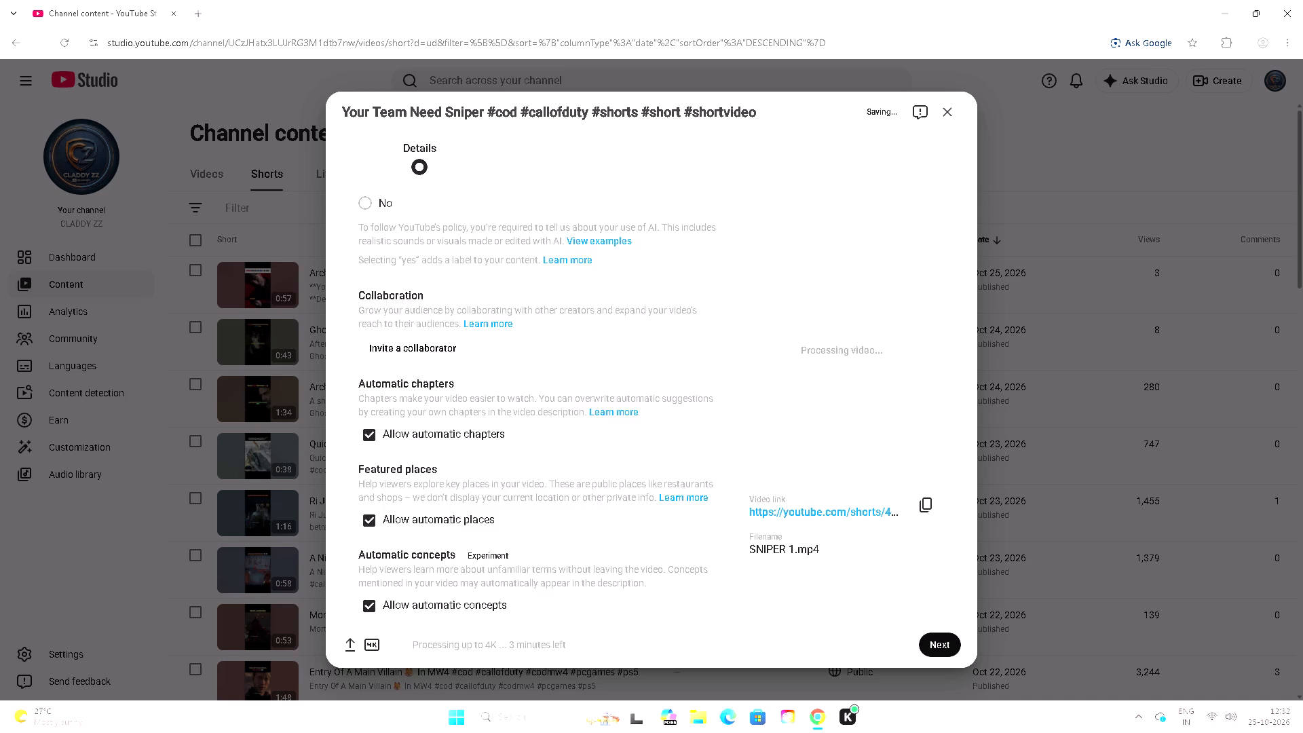
scroll(679, 484, up, 20)
scroll(679, 484, up, 5)
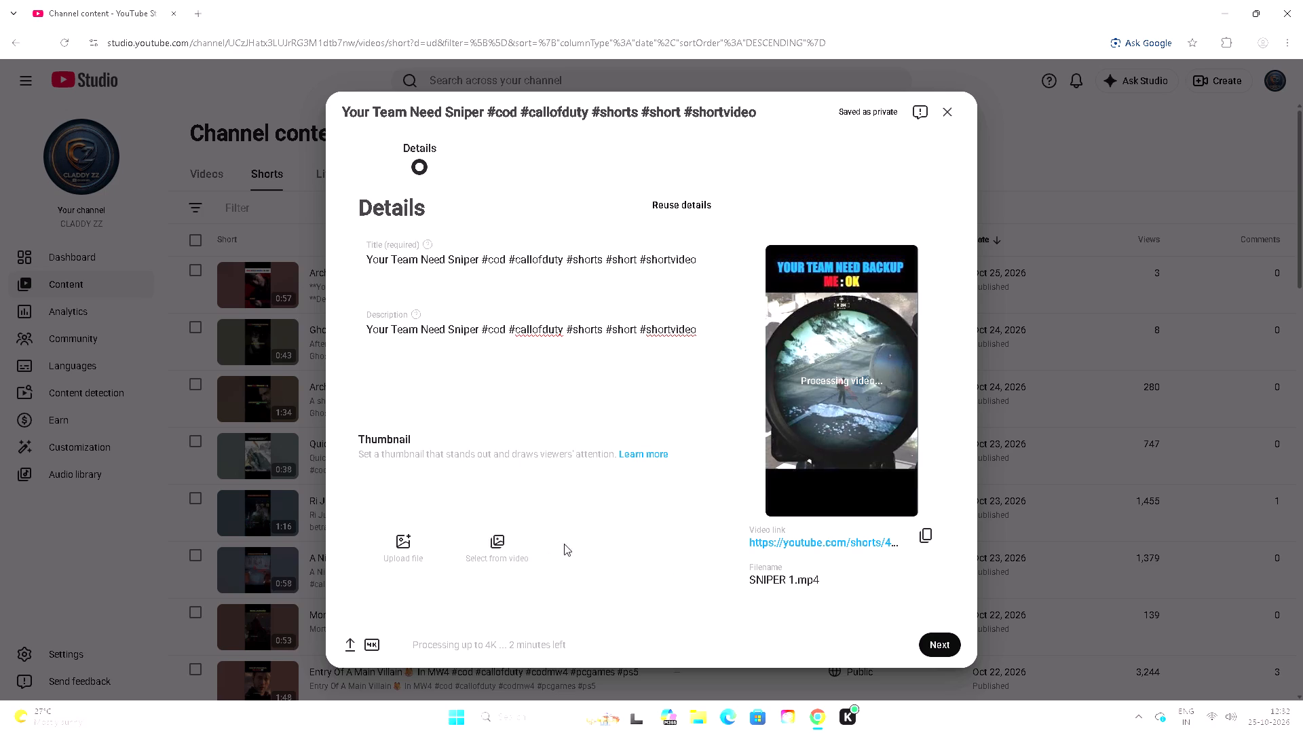
scroll(606, 542, down, 3)
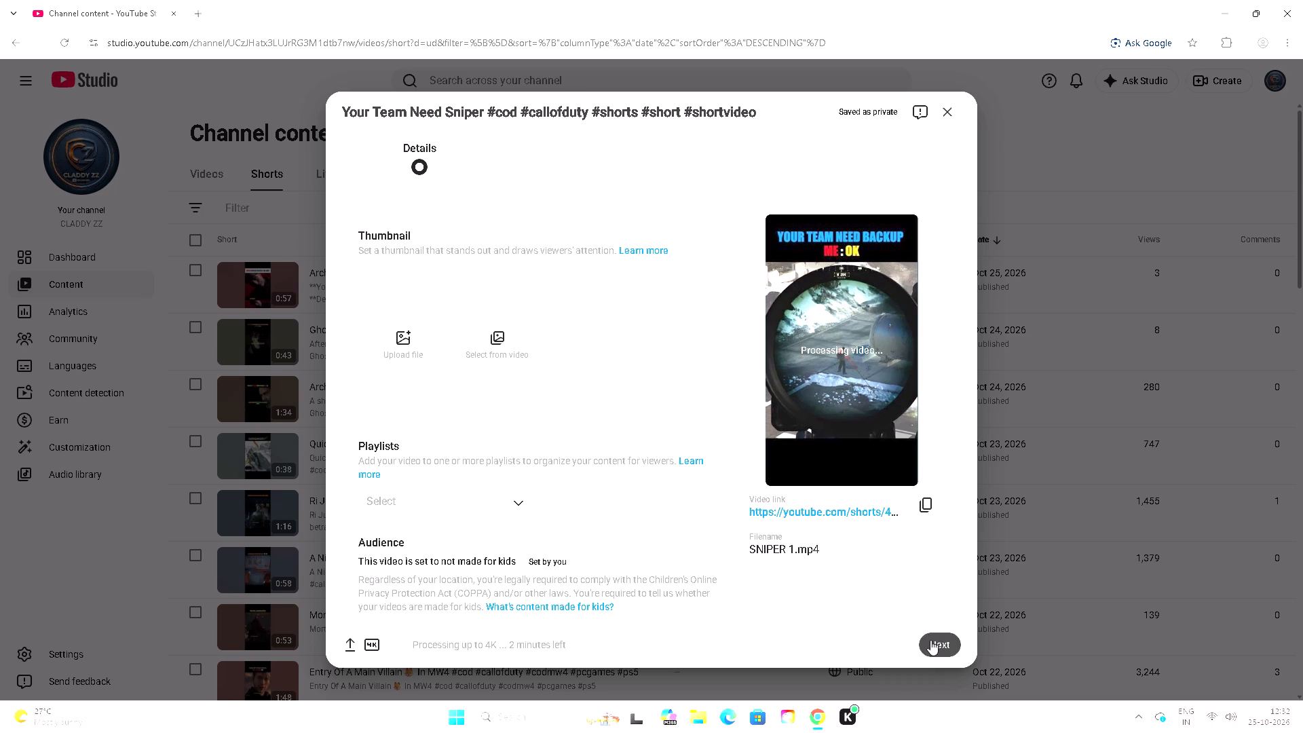
click(956, 654)
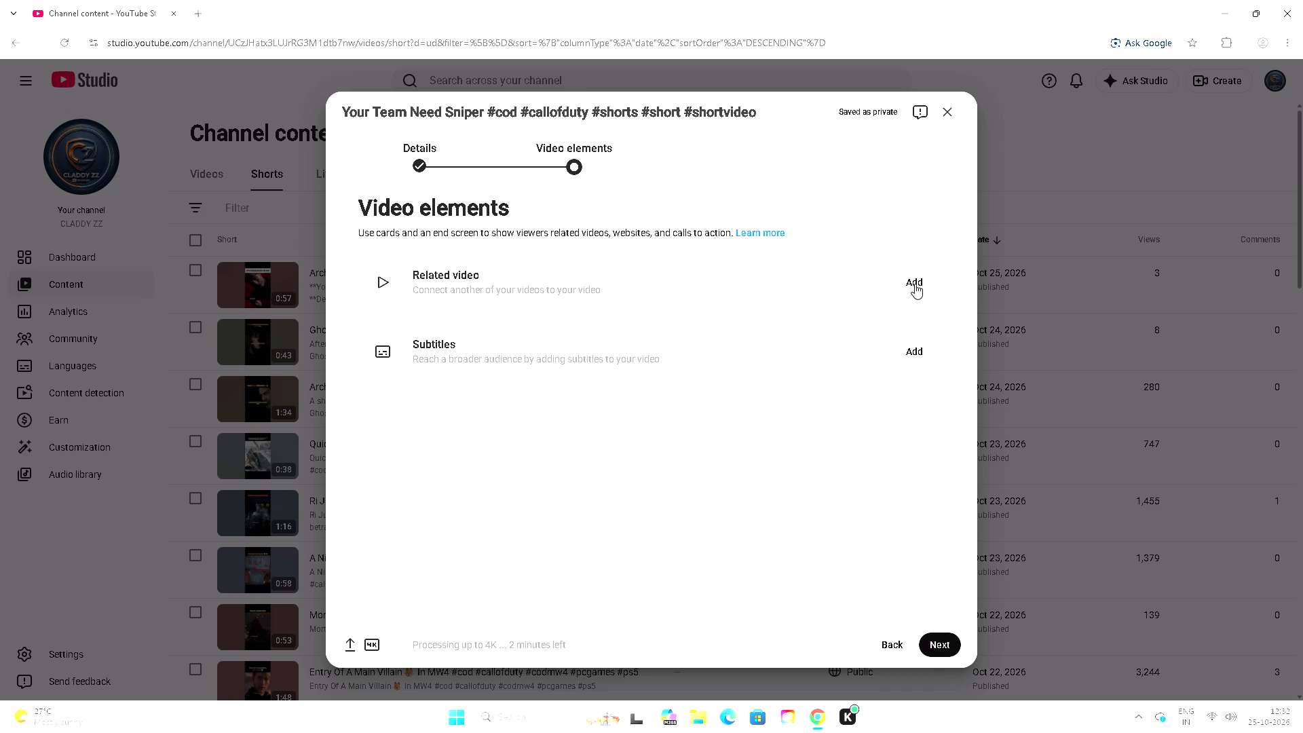
click(915, 284)
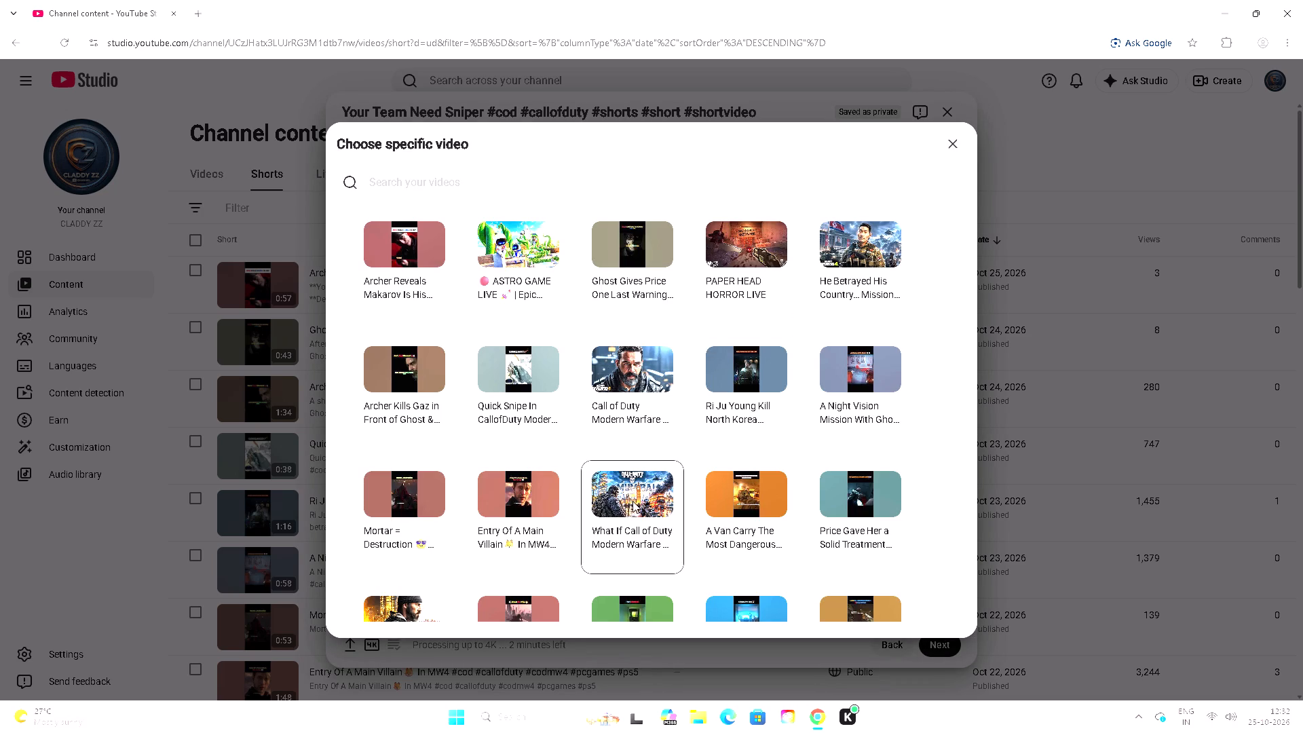
scroll(633, 501, down, 2)
click(437, 511)
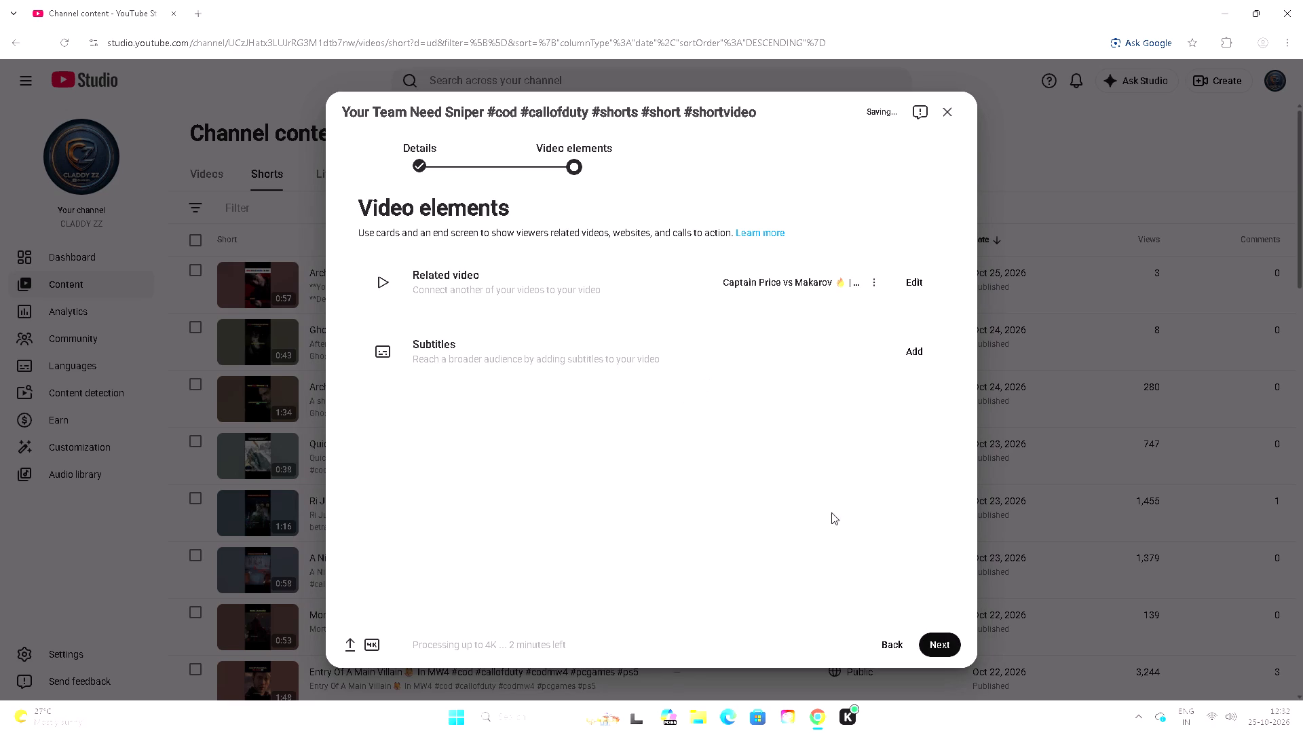
Continue past the initial check to the visibility settings.
click(945, 643)
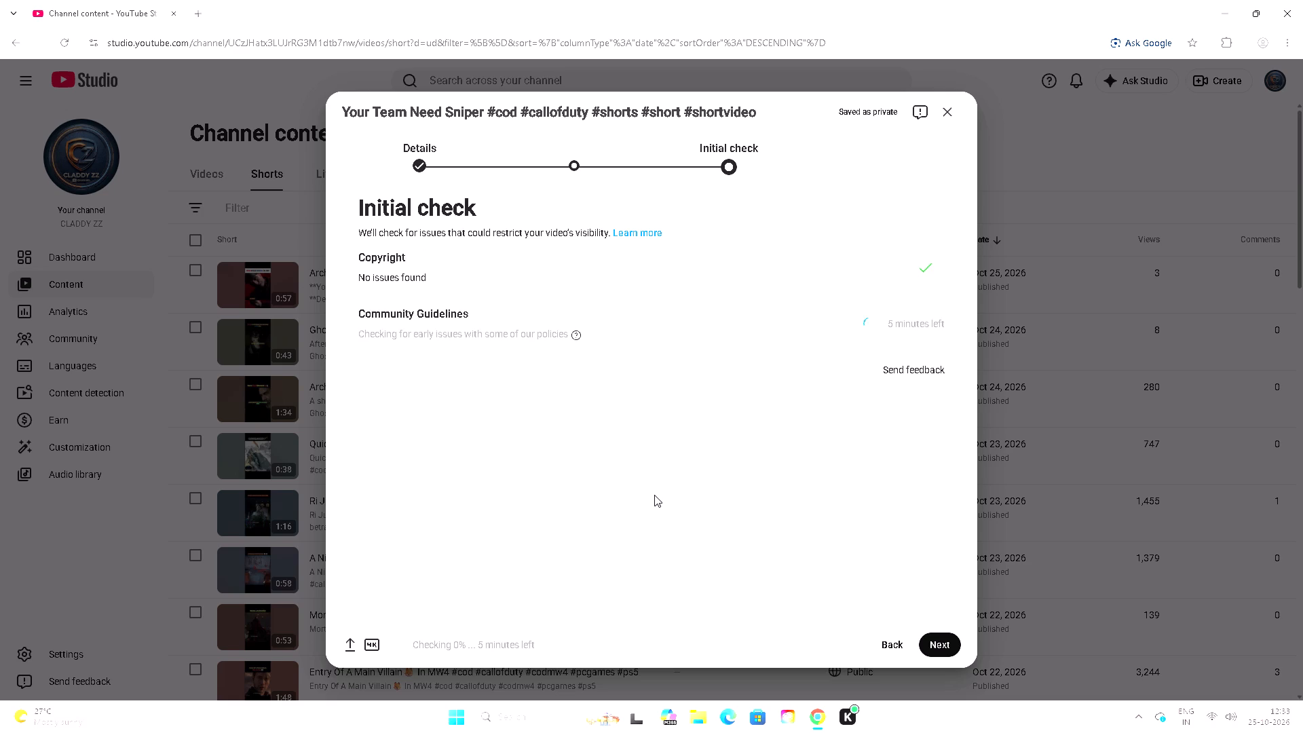
click(947, 639)
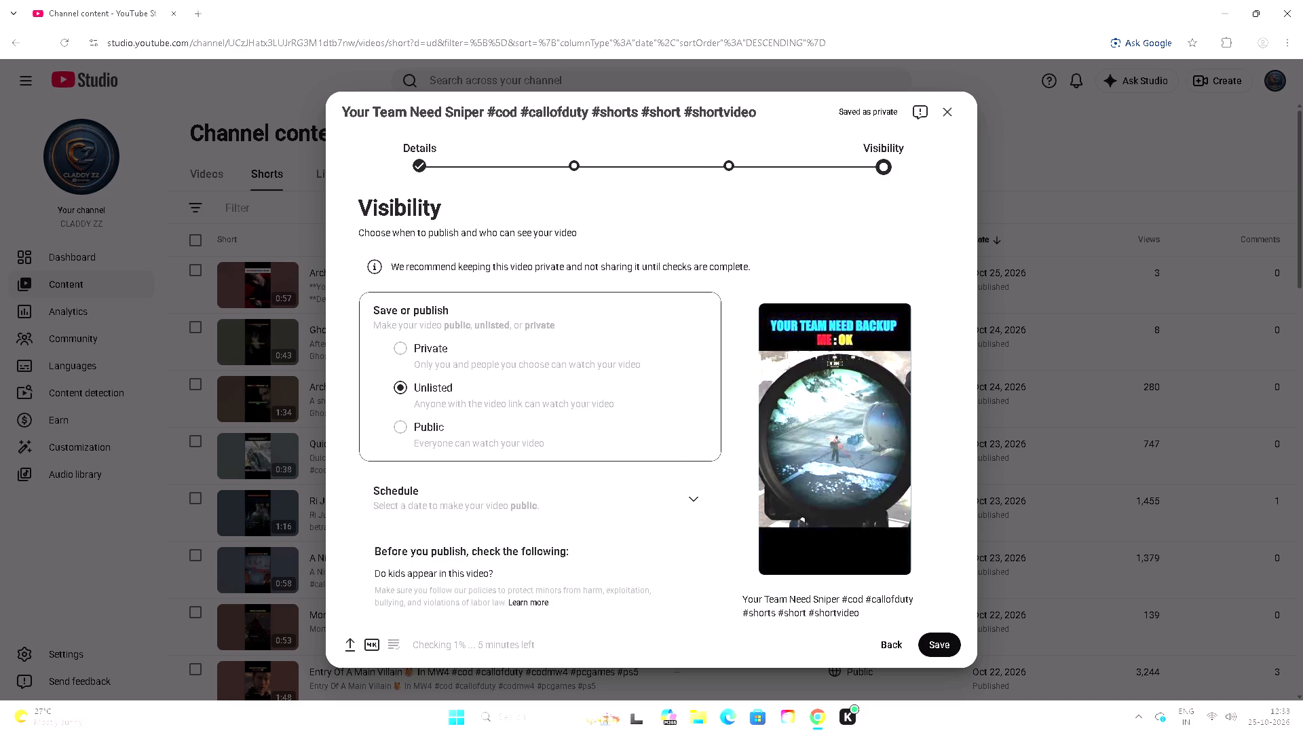
Choose scheduled public release for the Short and set its date to Oct 25, 2026.
click(408, 432)
click(449, 500)
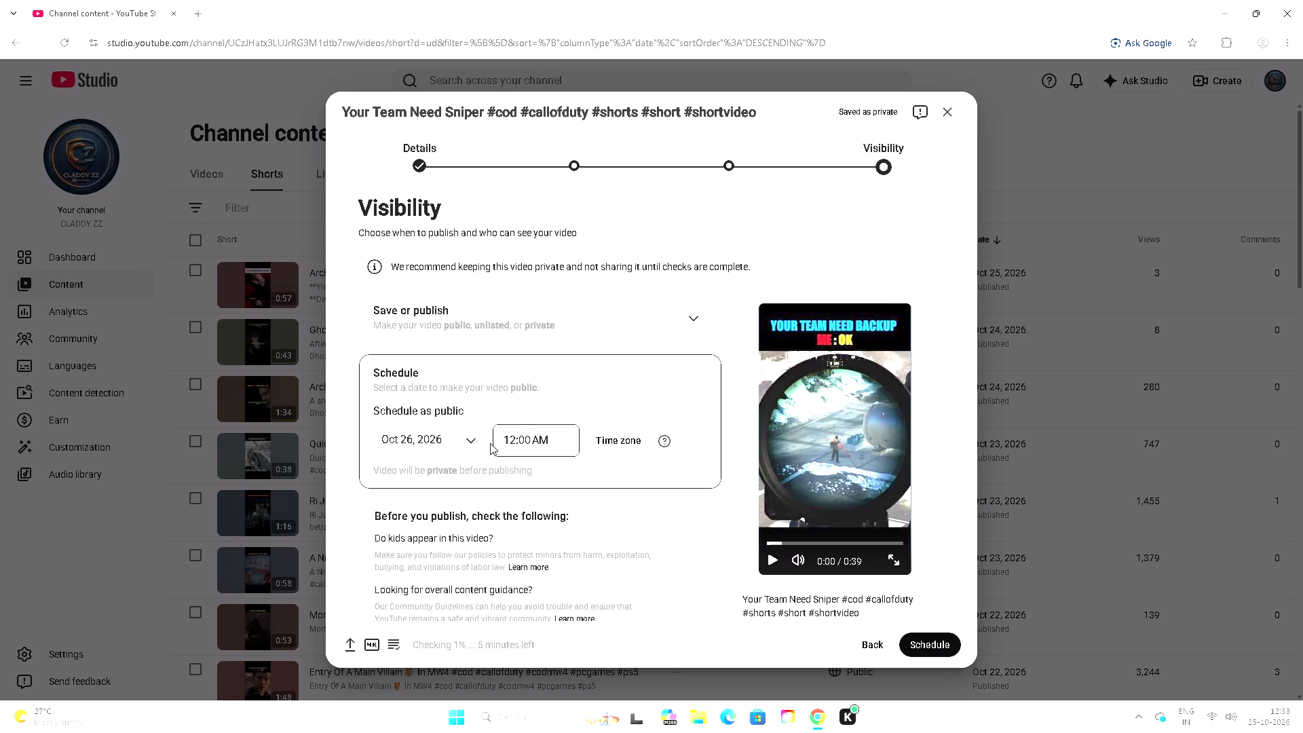
click(451, 443)
click(393, 344)
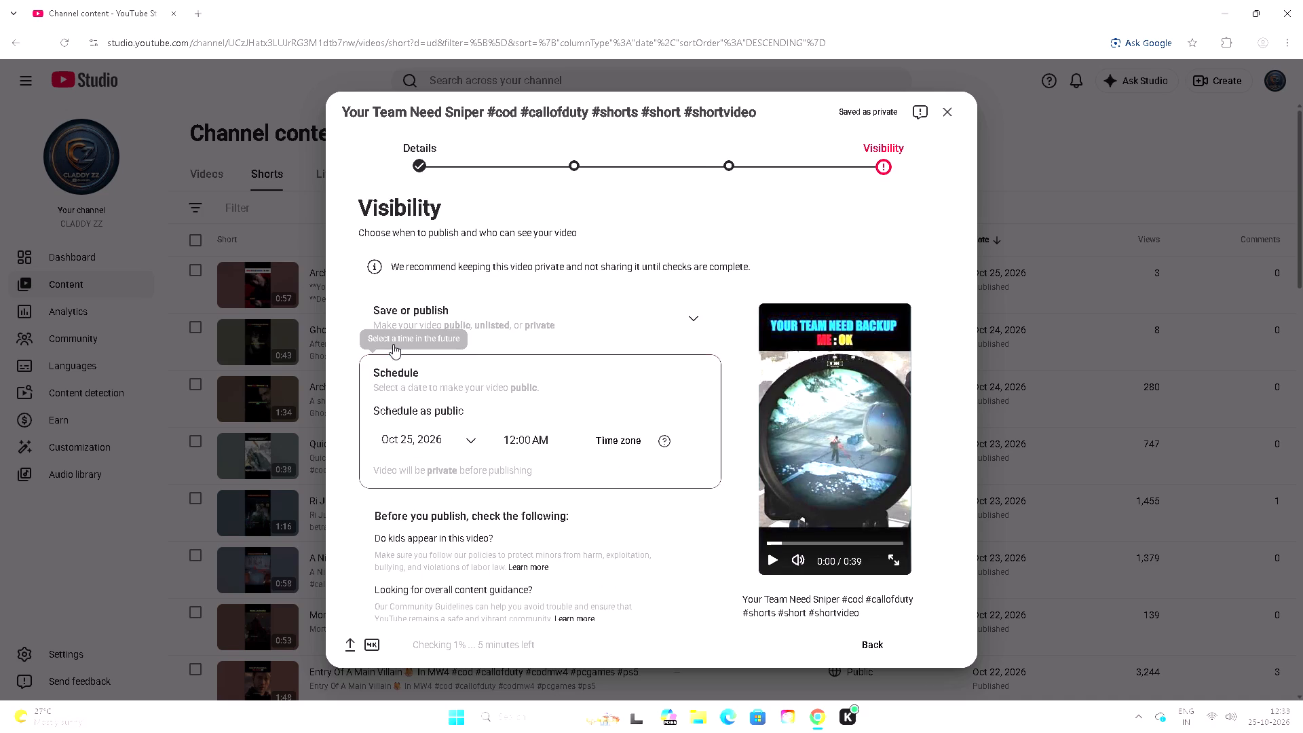
Set the scheduled publishing time to 5:00 PM, schedule the Short, and dismiss the scheduling confirmation.
click(545, 439)
scroll(550, 516, down, 8)
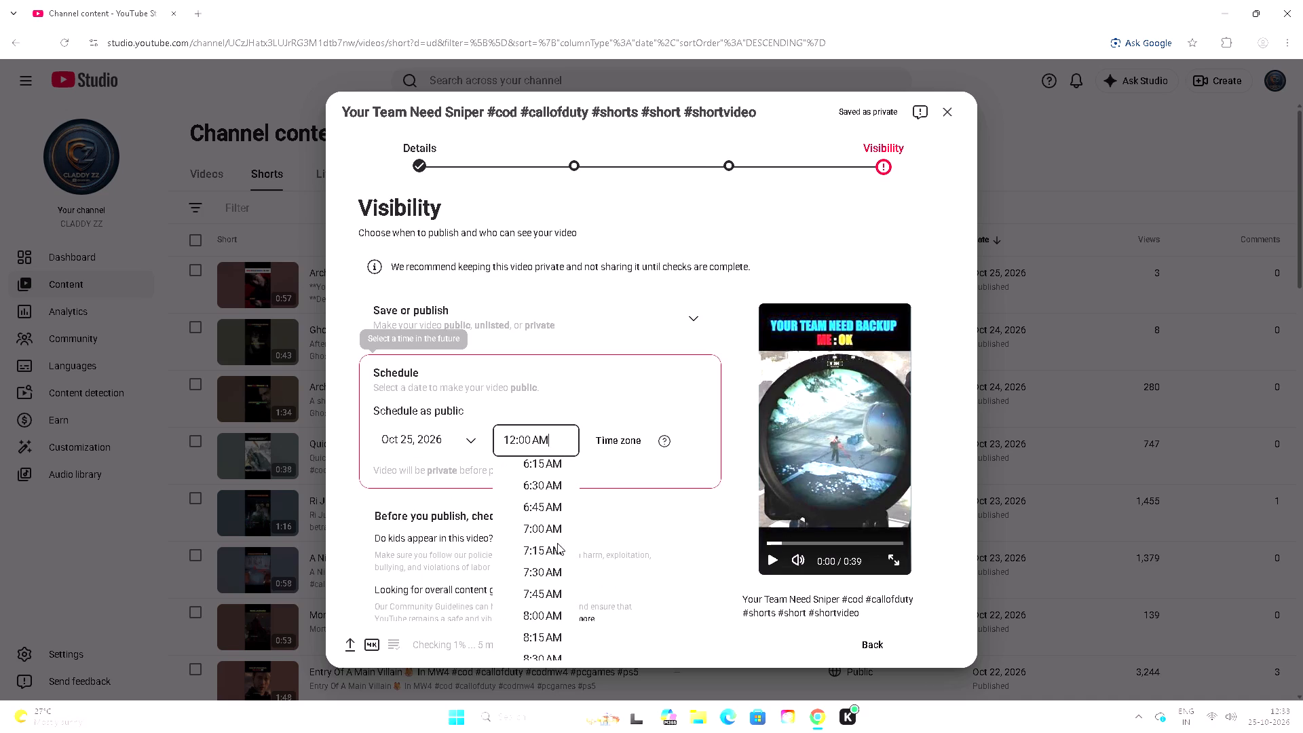
scroll(557, 543, down, 12)
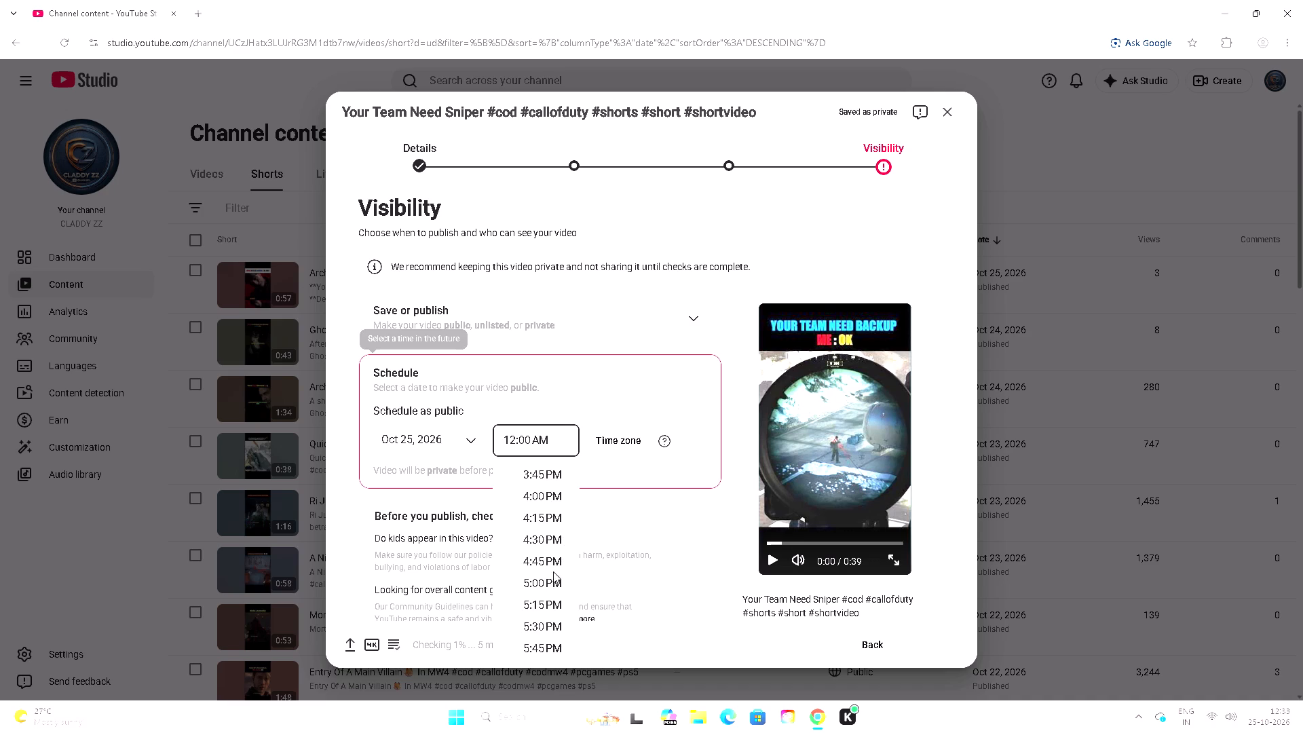
click(552, 583)
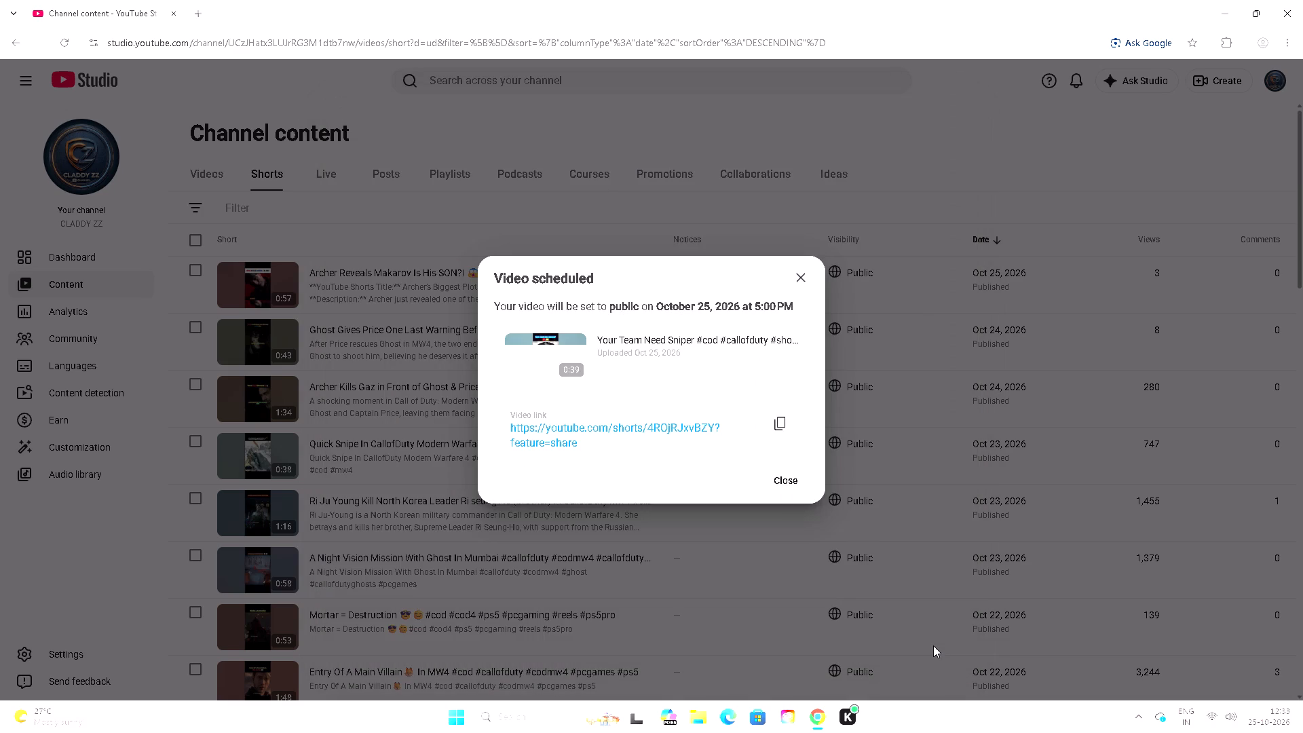
click(780, 485)
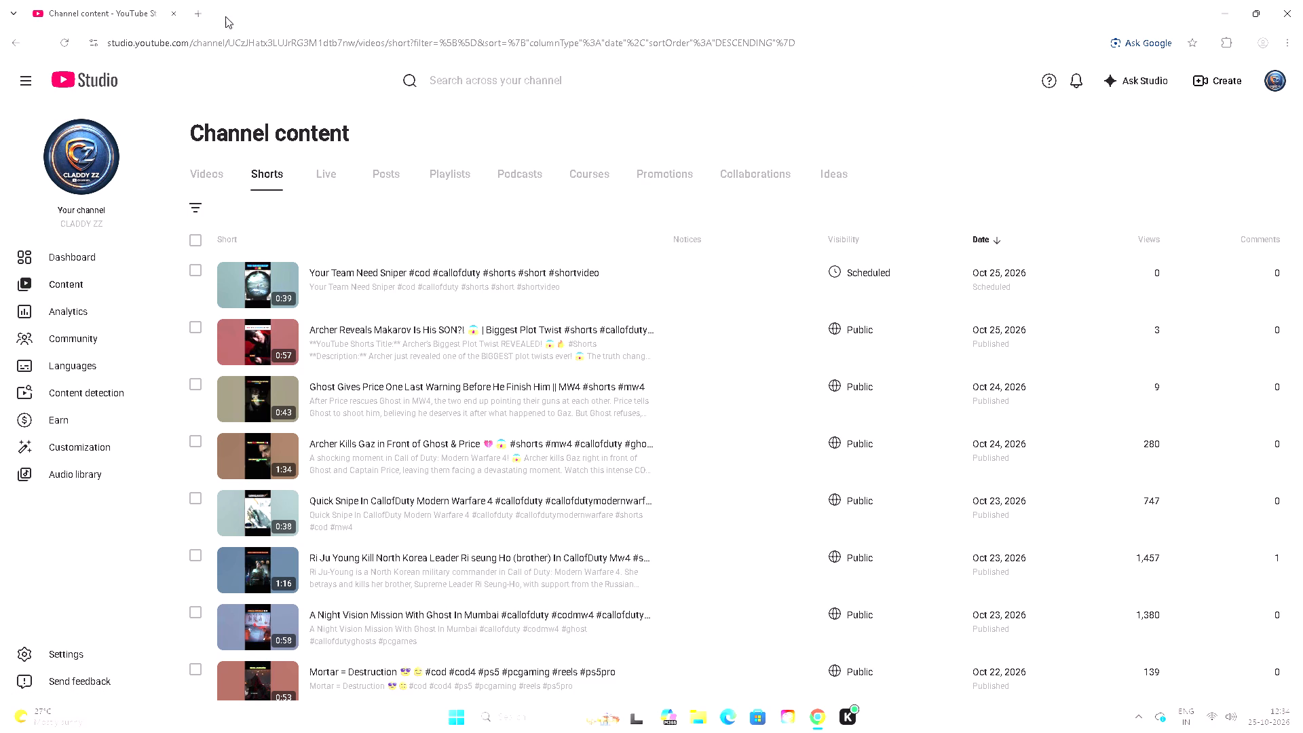
Search Google in a new tab for "call of duty modern warfare 4 images" and open the Activision press downloads result.
click(195, 10)
click(477, 285)
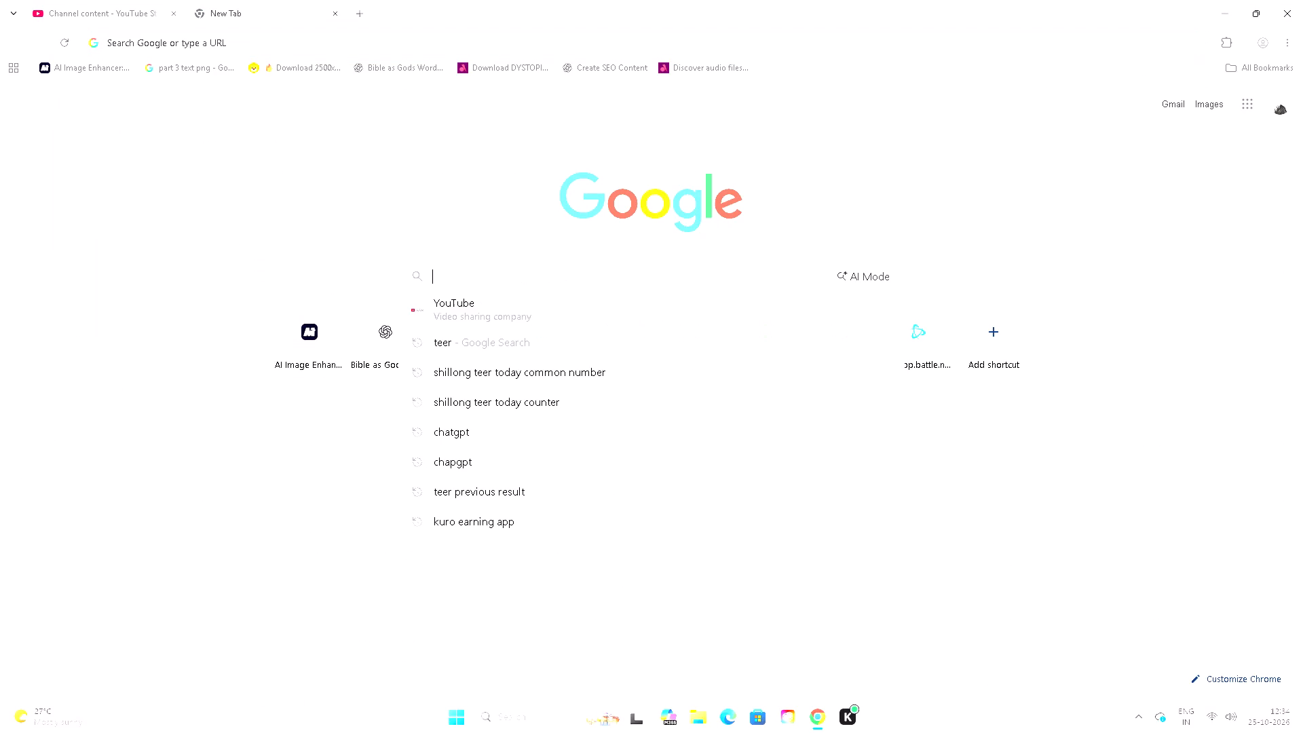
text(cal)
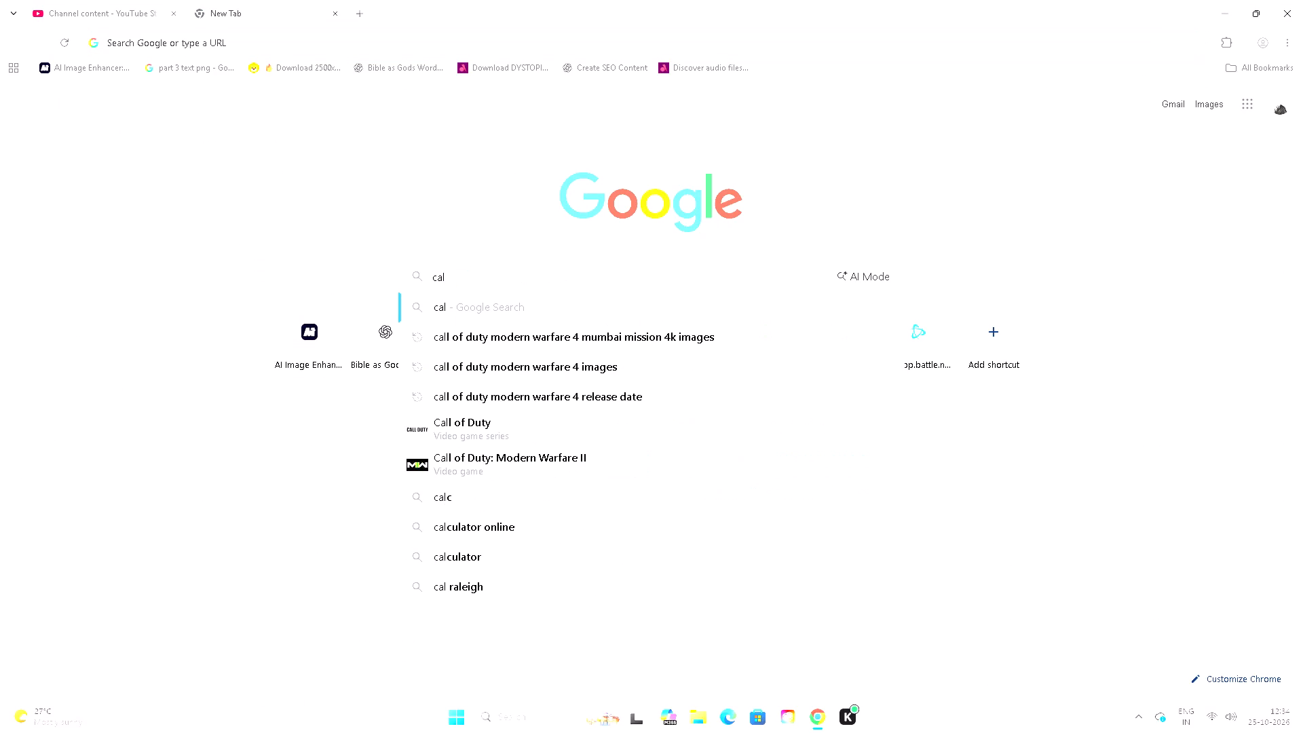
click(537, 363)
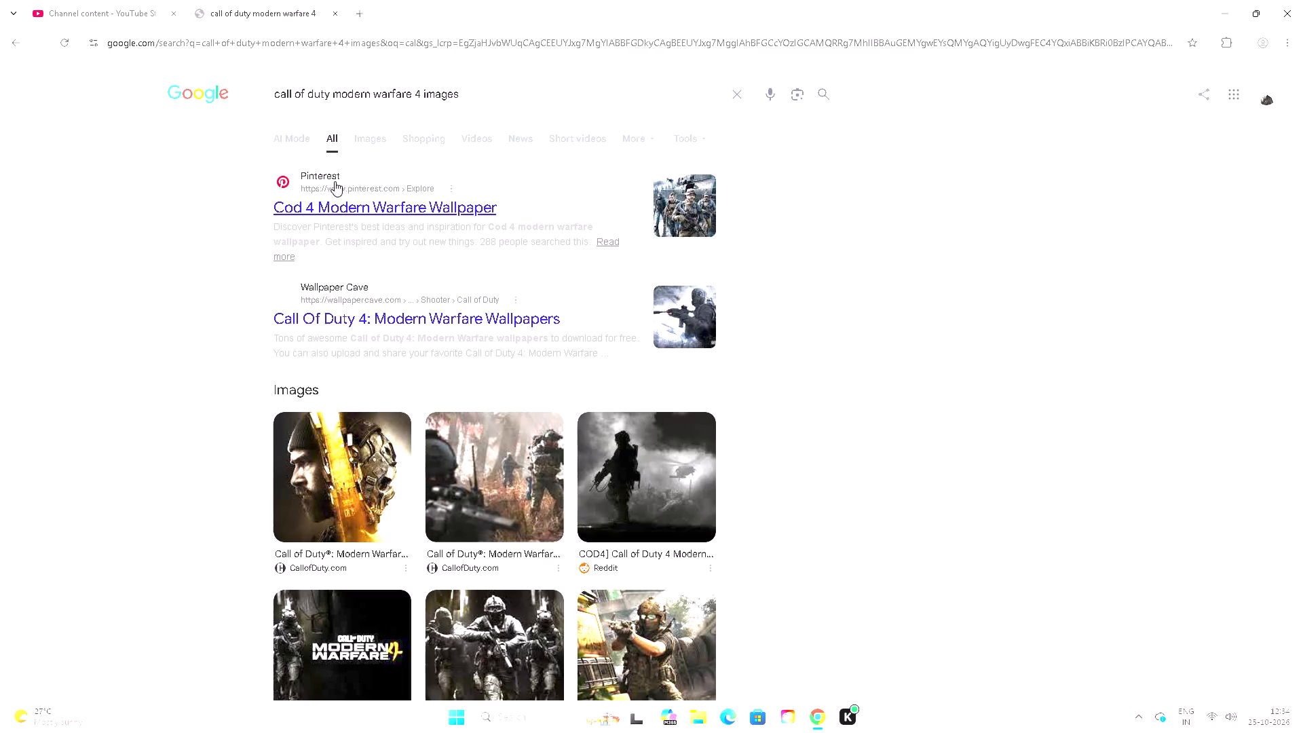
scroll(405, 354, down, 8)
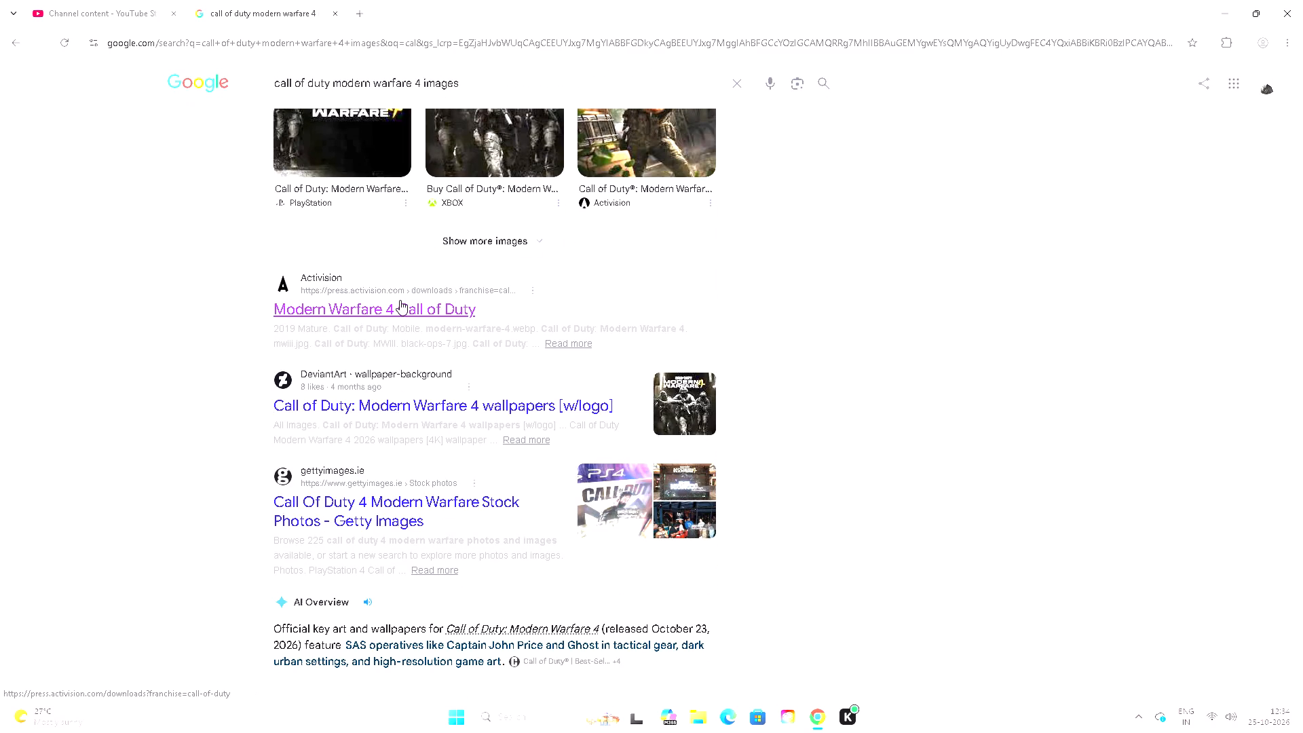
click(400, 310)
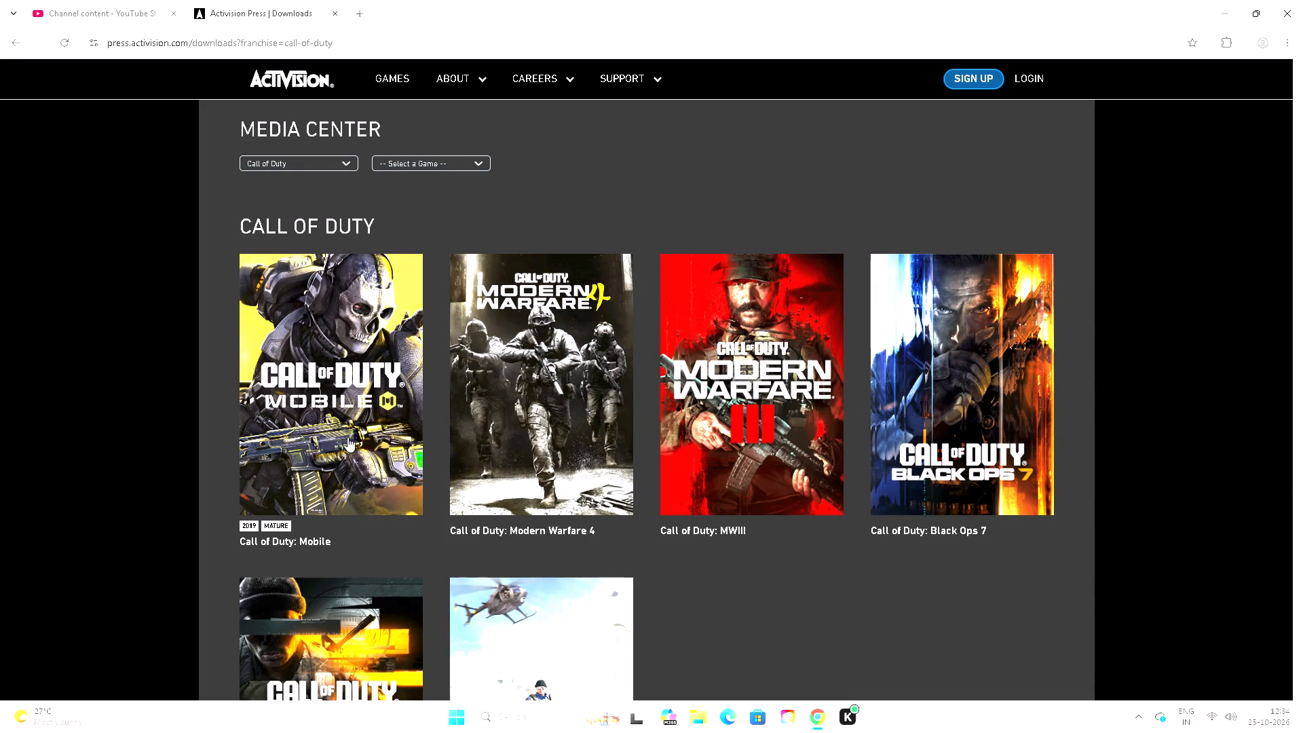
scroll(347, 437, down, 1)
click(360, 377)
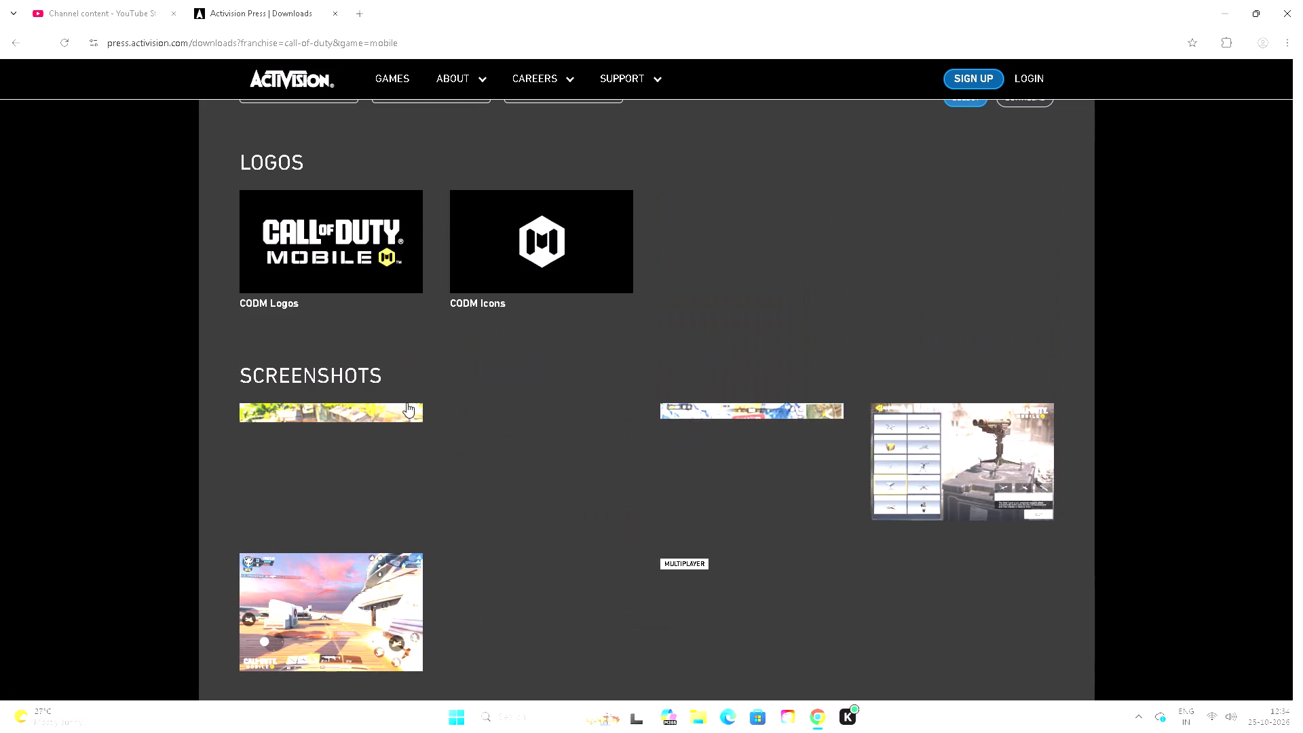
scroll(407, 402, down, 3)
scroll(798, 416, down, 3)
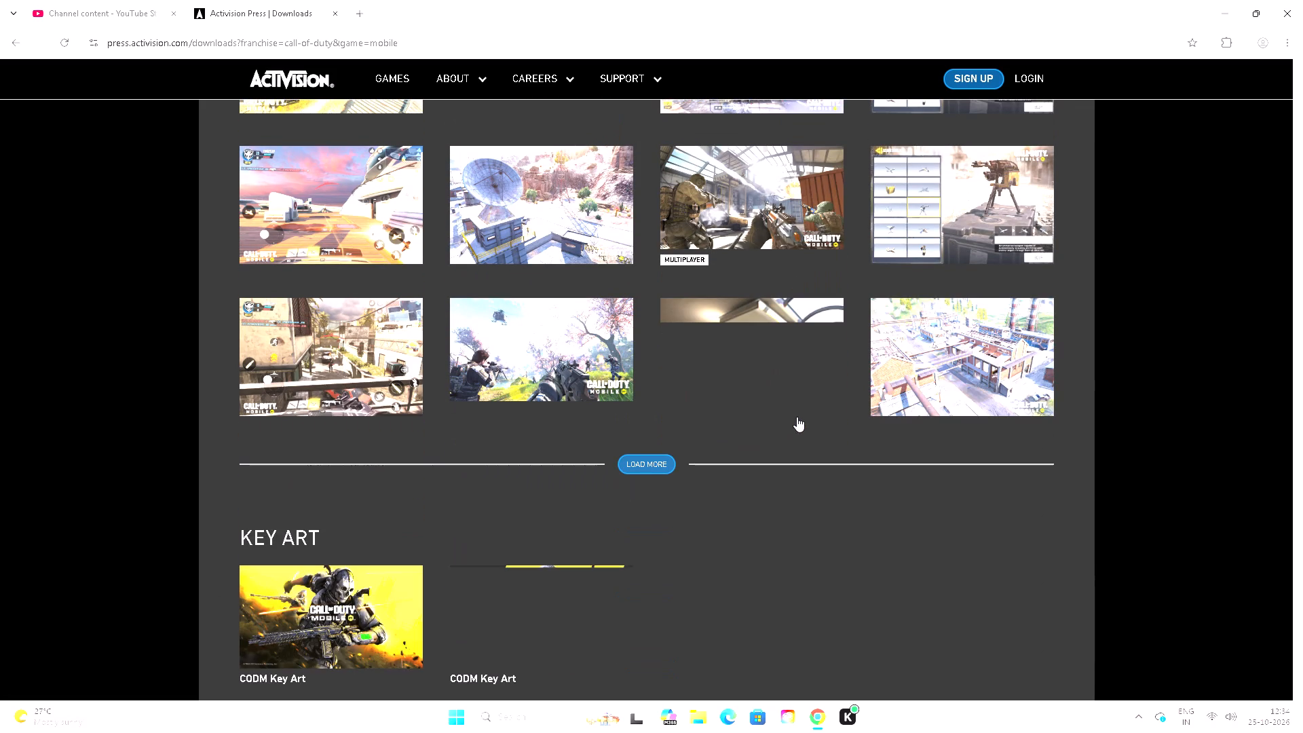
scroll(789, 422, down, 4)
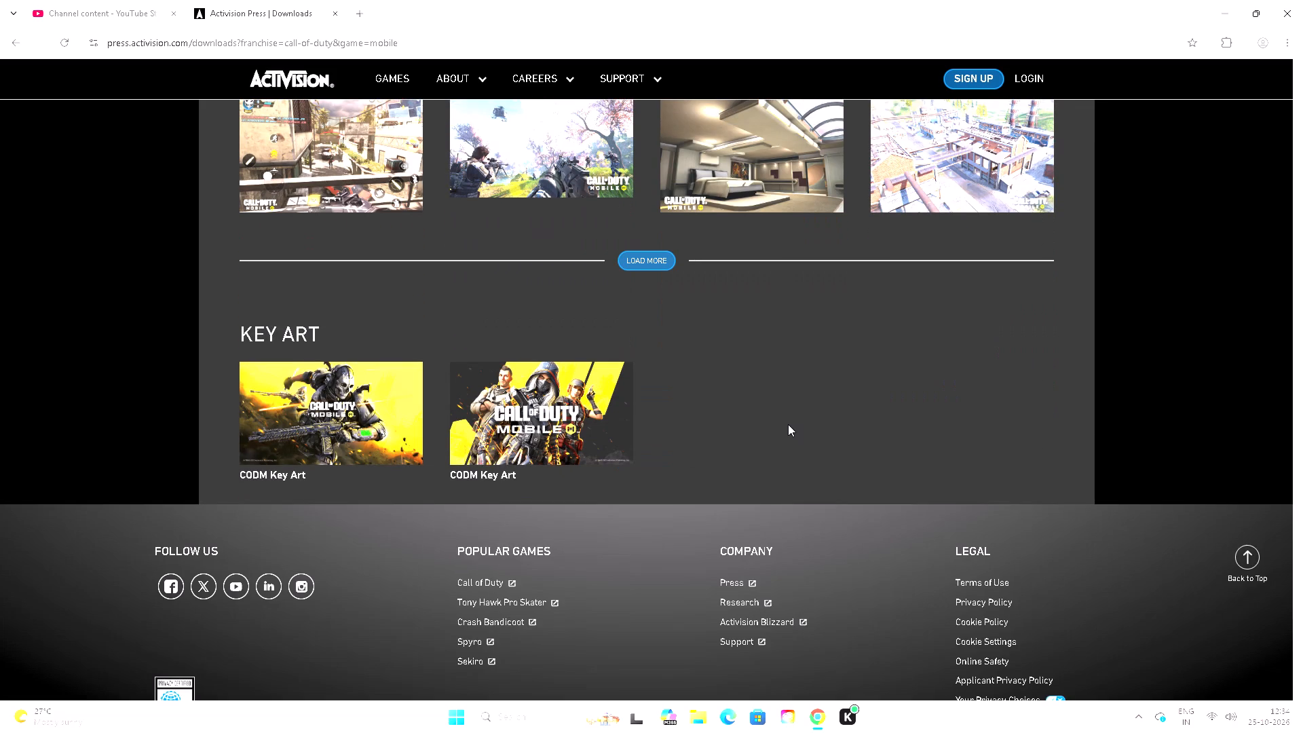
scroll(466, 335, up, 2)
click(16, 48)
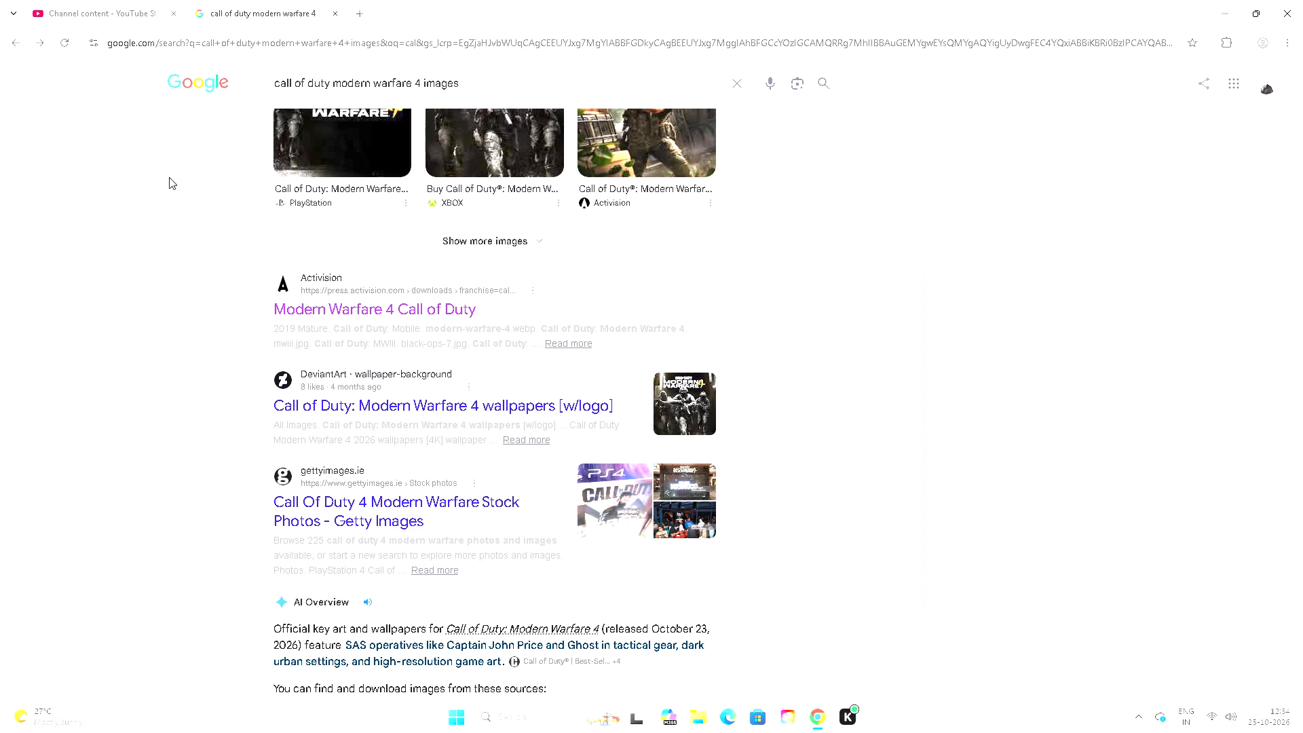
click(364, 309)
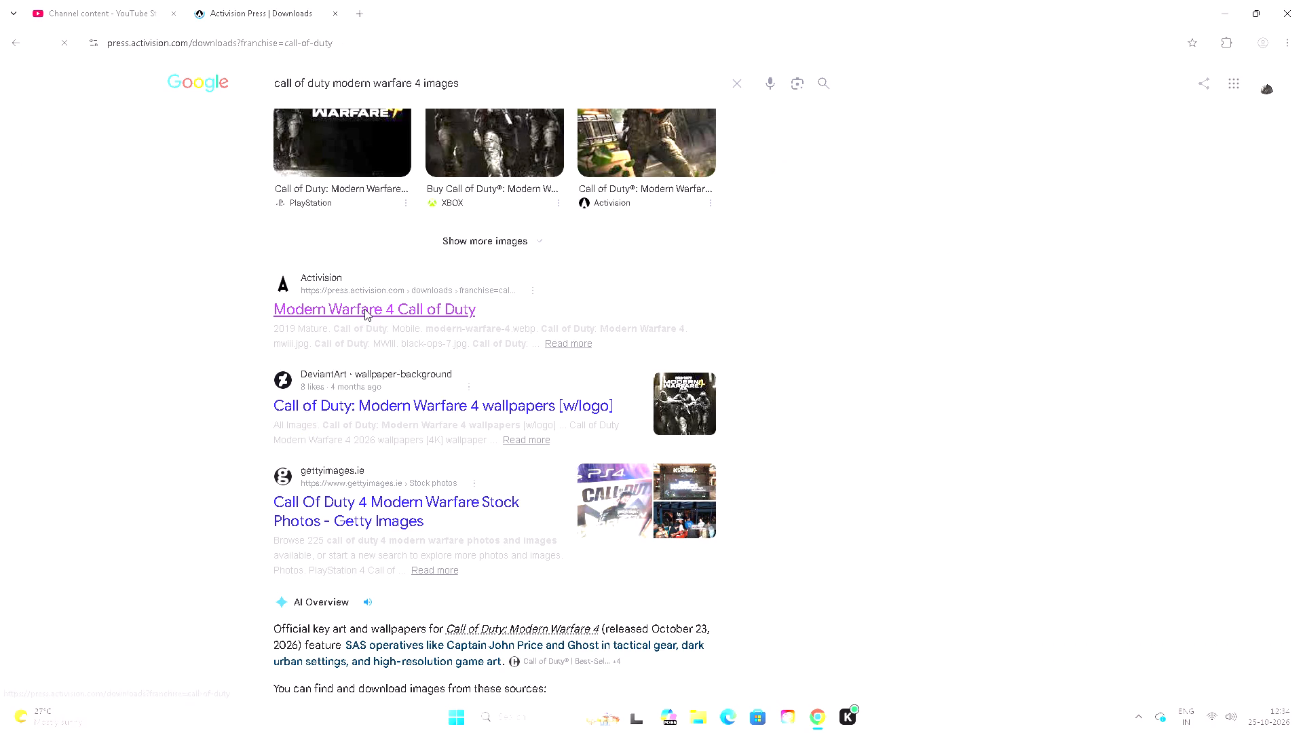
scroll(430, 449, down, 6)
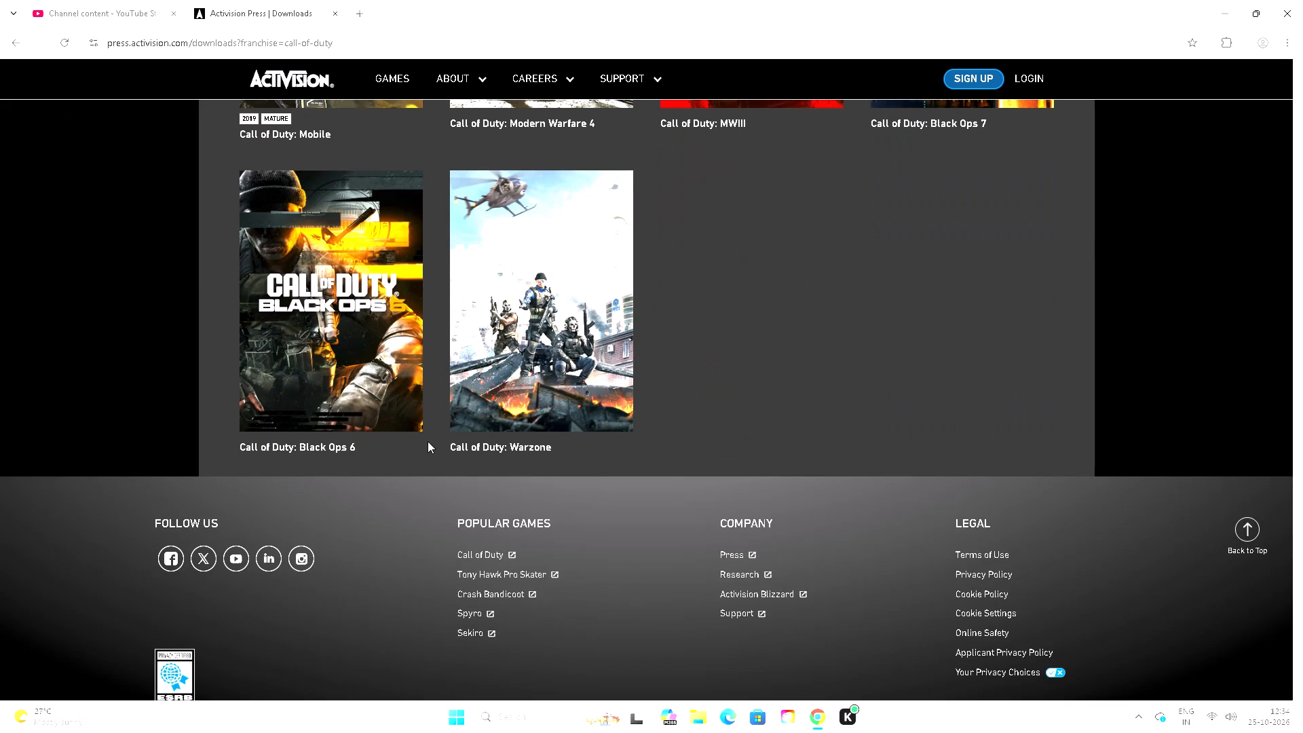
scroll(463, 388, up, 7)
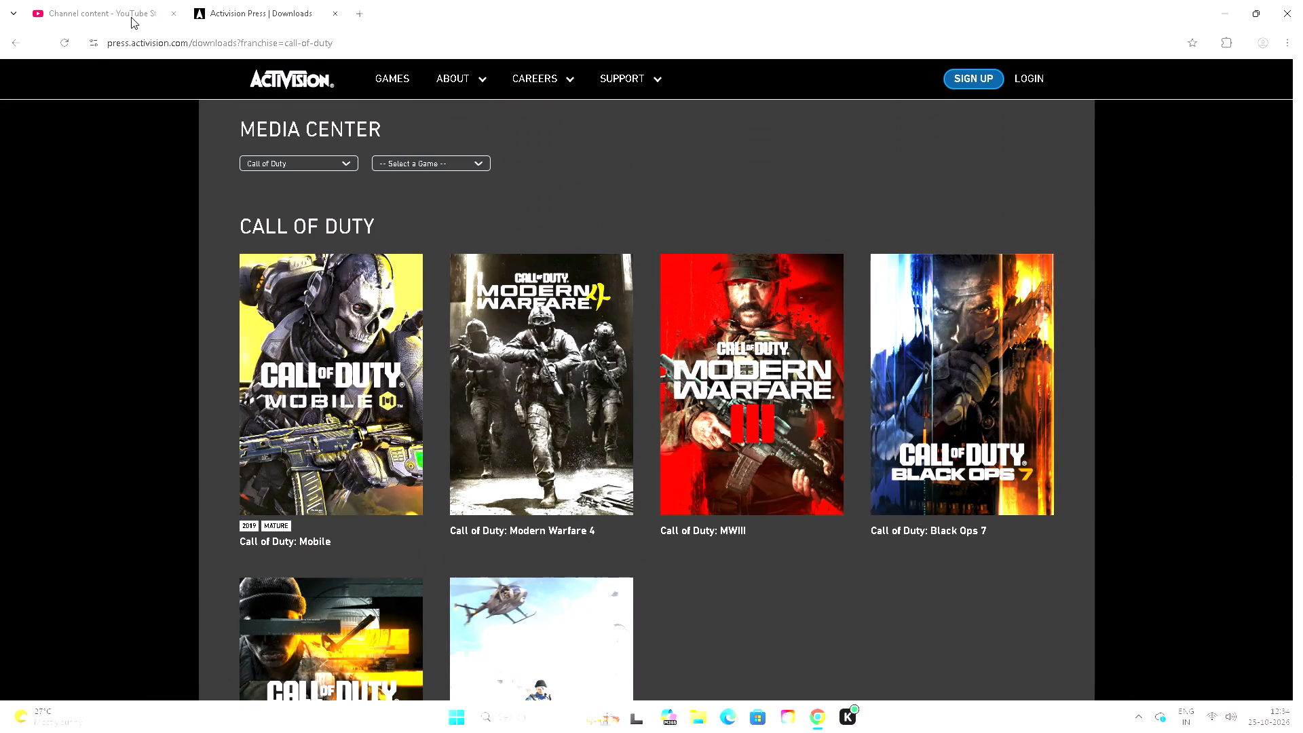
Return to YouTube Studio and start uploading the video file "mw4 par 3" from the Shorts folder.
click(131, 17)
click(1216, 75)
click(1211, 111)
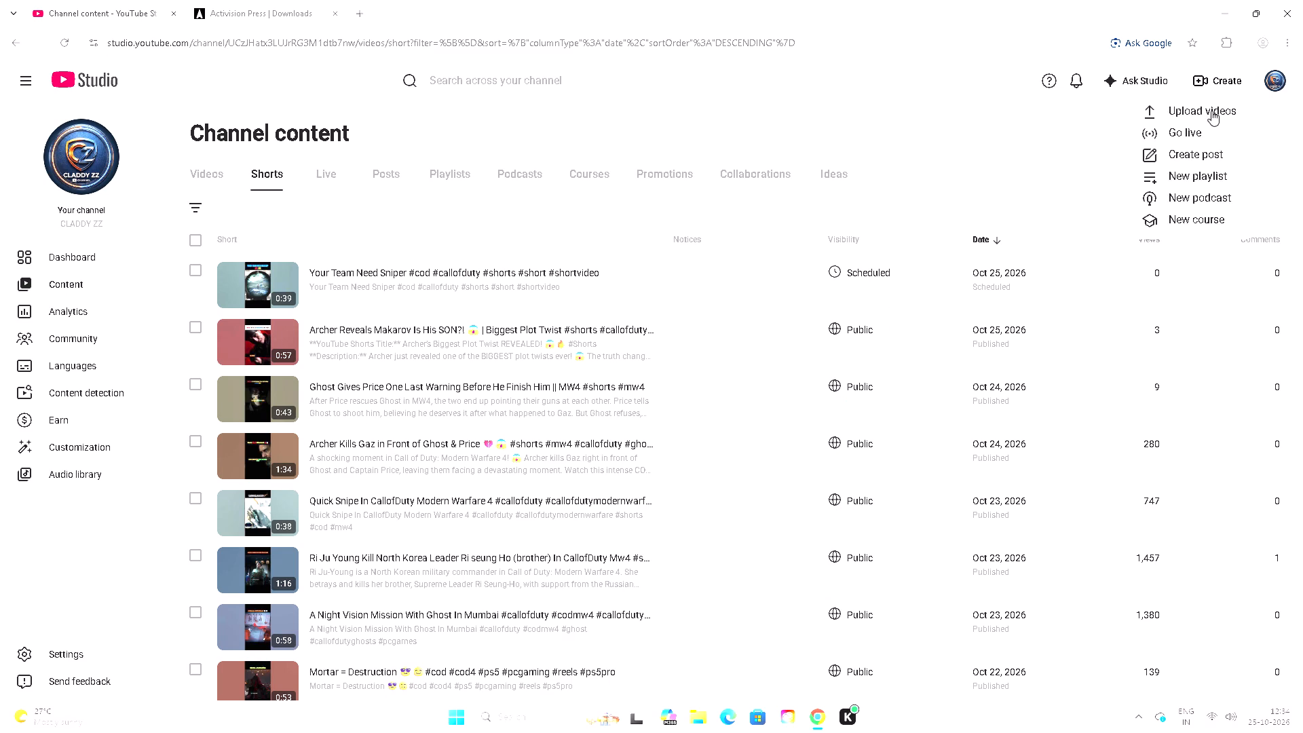
click(643, 449)
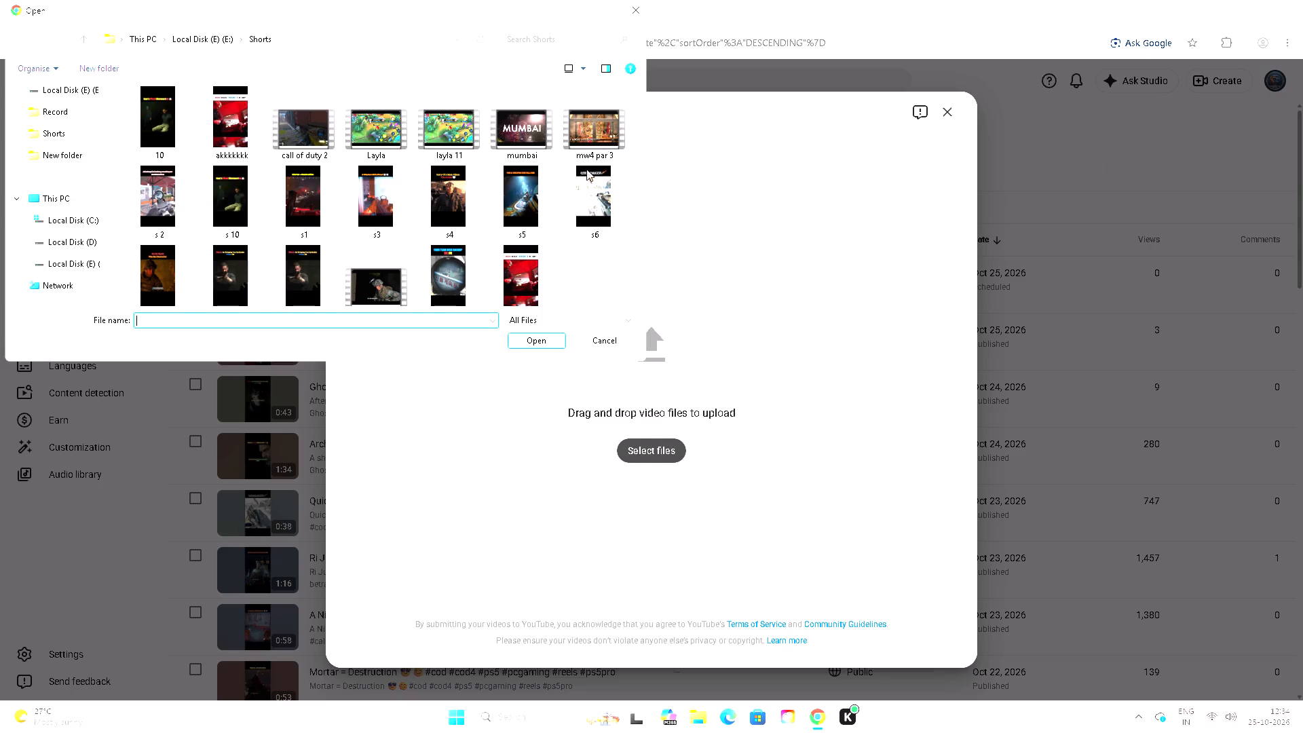
scroll(550, 186, down, 4)
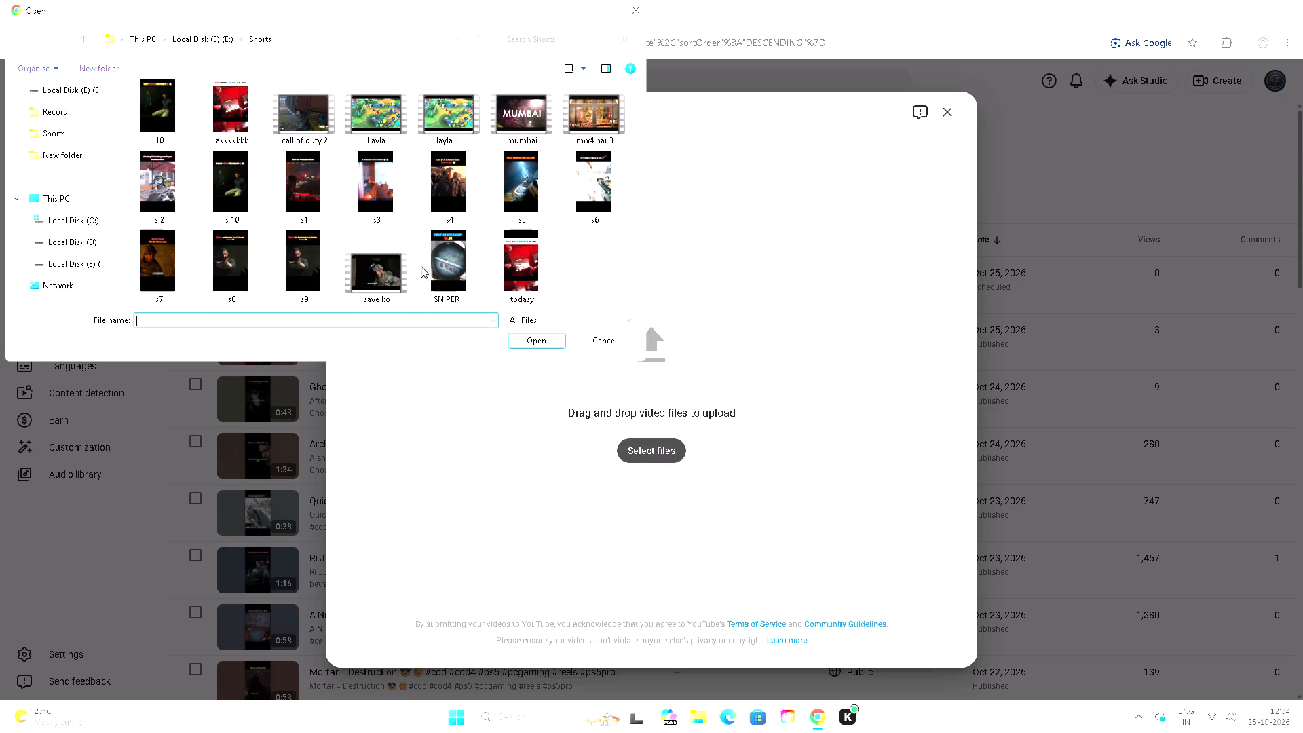
scroll(333, 214, up, 3)
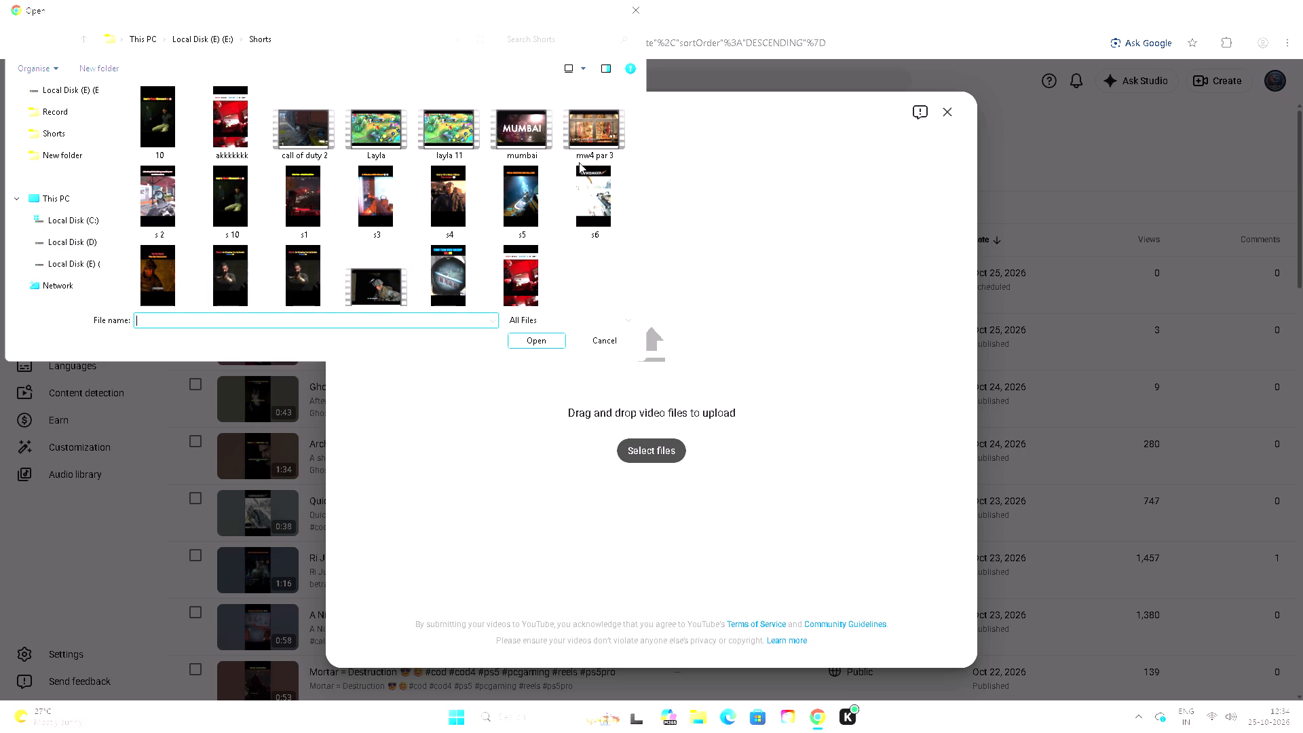
click(601, 130)
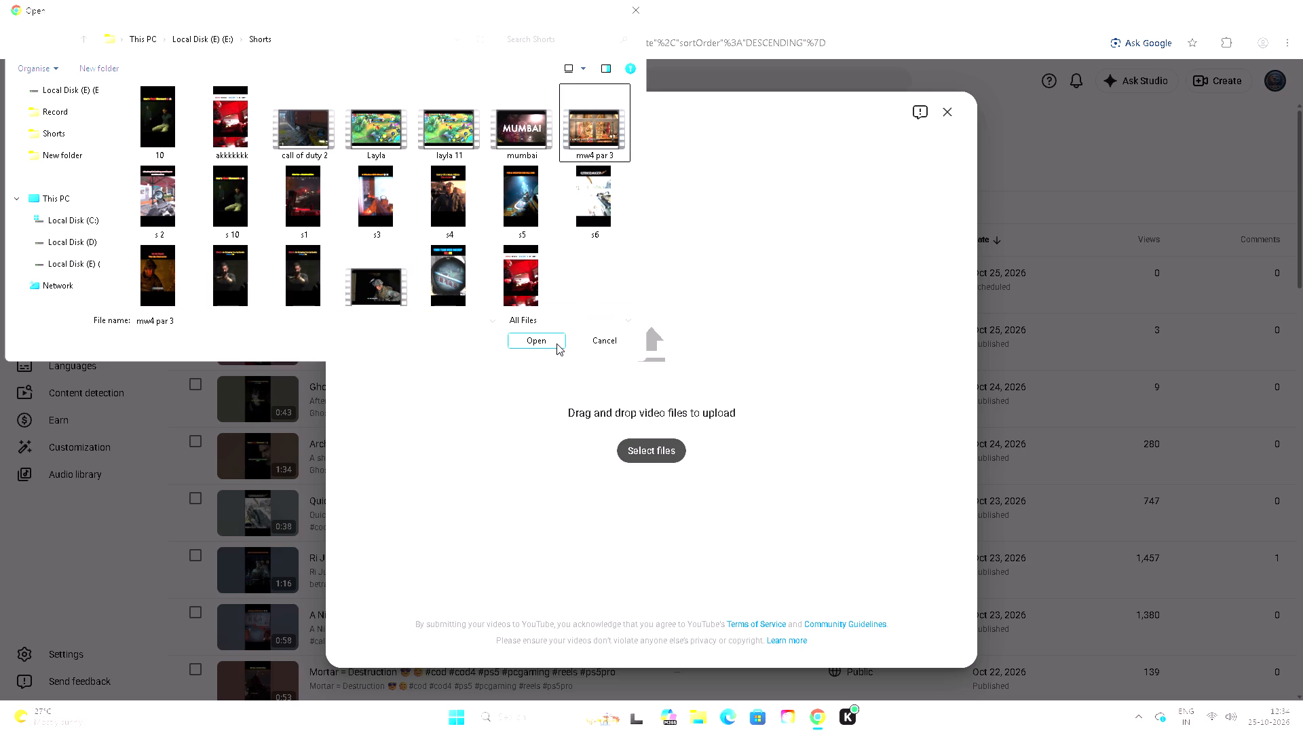
click(556, 343)
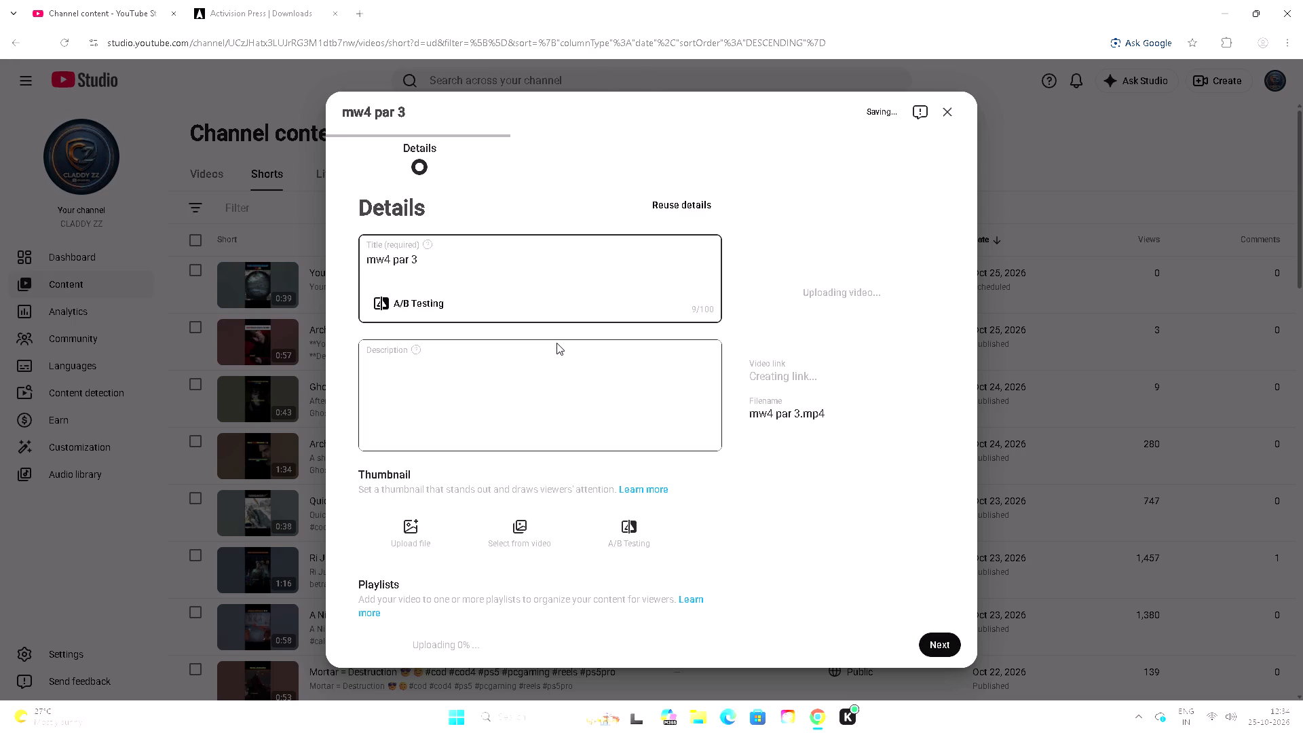
Switch back to the Activision Media Center and open the Call of Duty: Modern Warfare 4 assets.
click(284, 11)
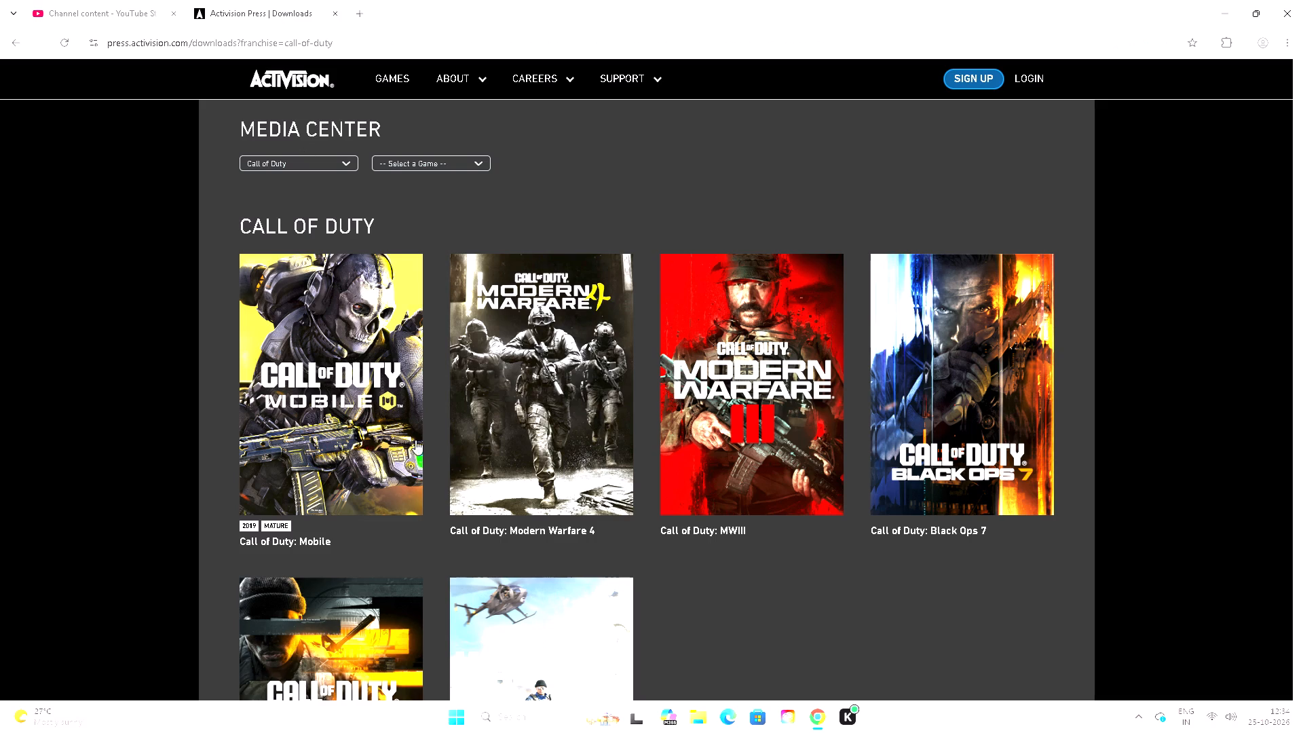
scroll(749, 500, up, 2)
scroll(766, 416, up, 6)
click(537, 427)
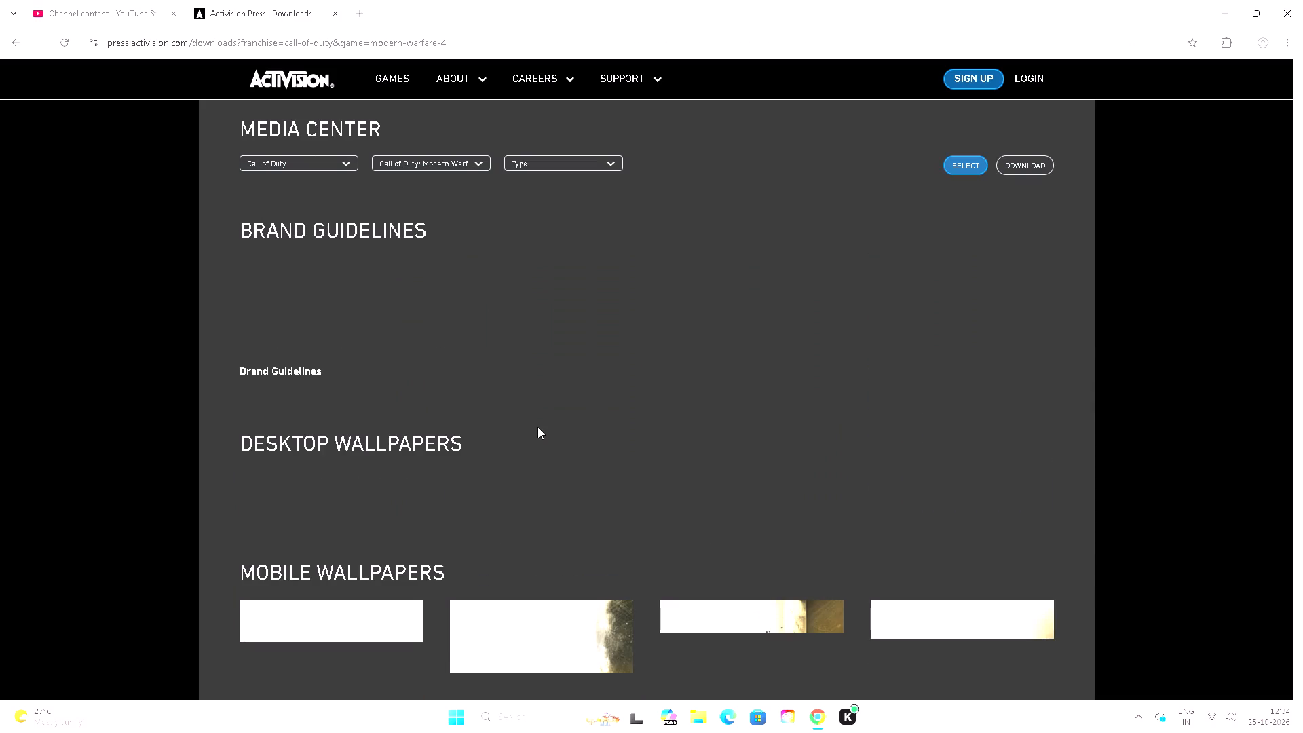
Look through the Modern Warfare 4 desktop wallpapers, mobile wallpapers and screenshots for a suitable image.
scroll(465, 476, down, 4)
scroll(582, 462, up, 4)
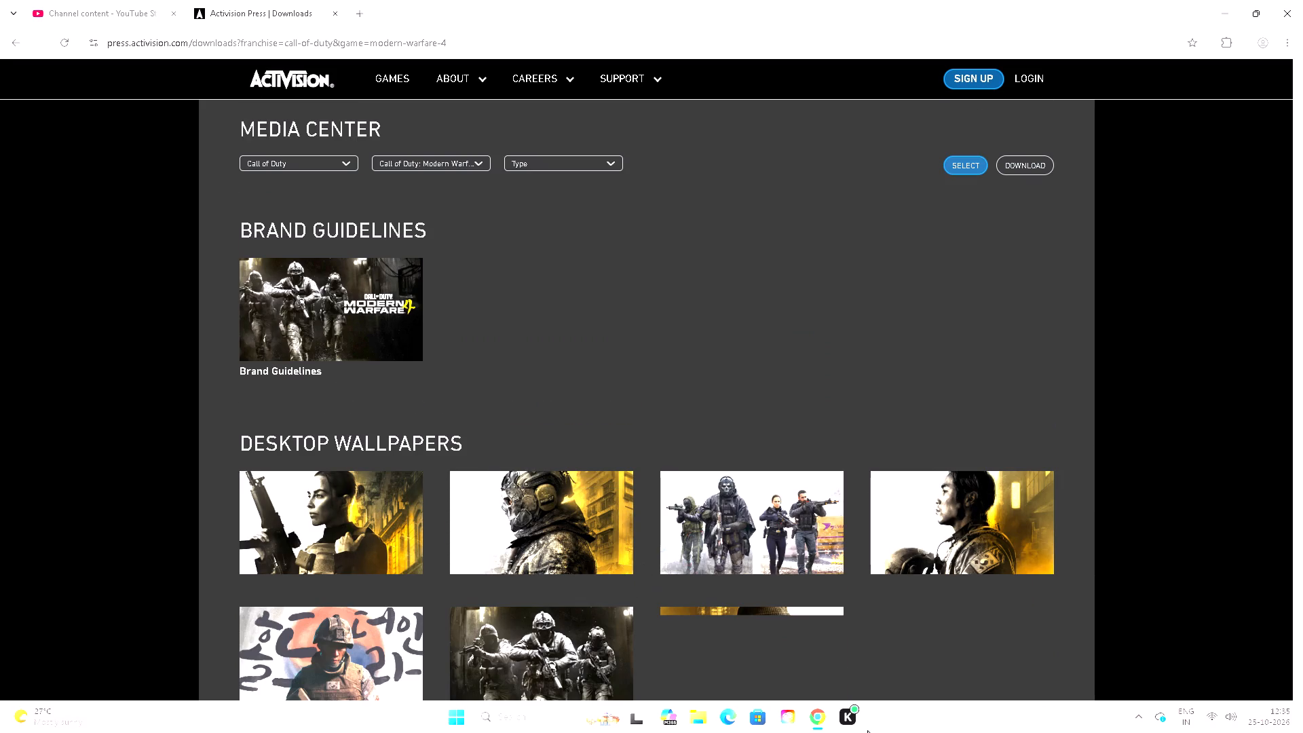
scroll(724, 537, down, 5)
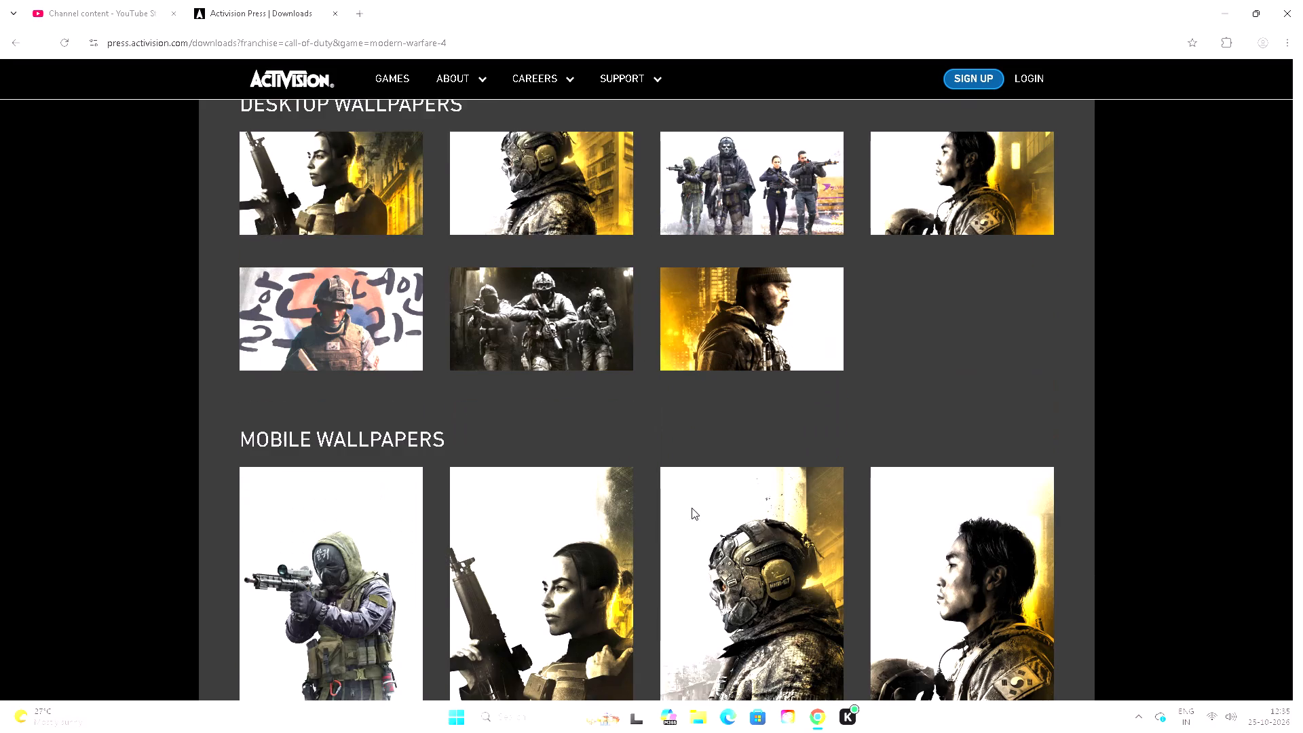
scroll(617, 520, down, 9)
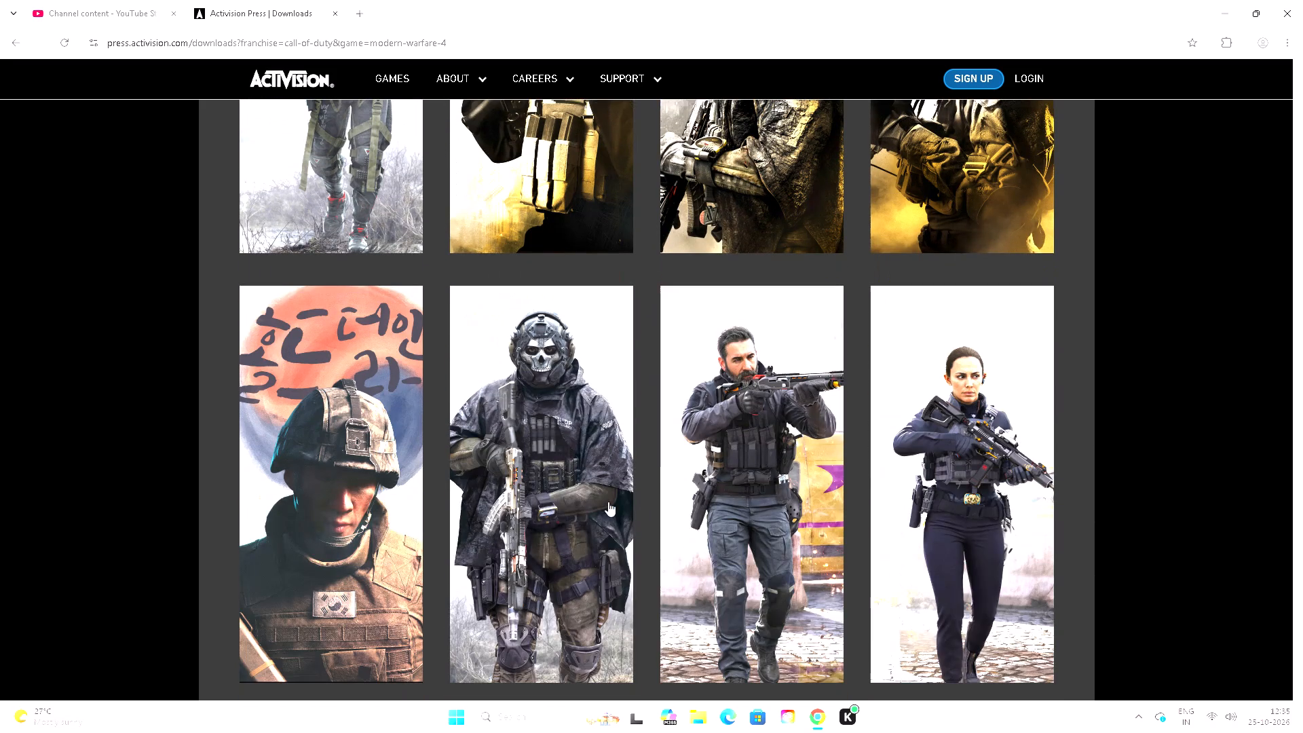
scroll(608, 502, down, 14)
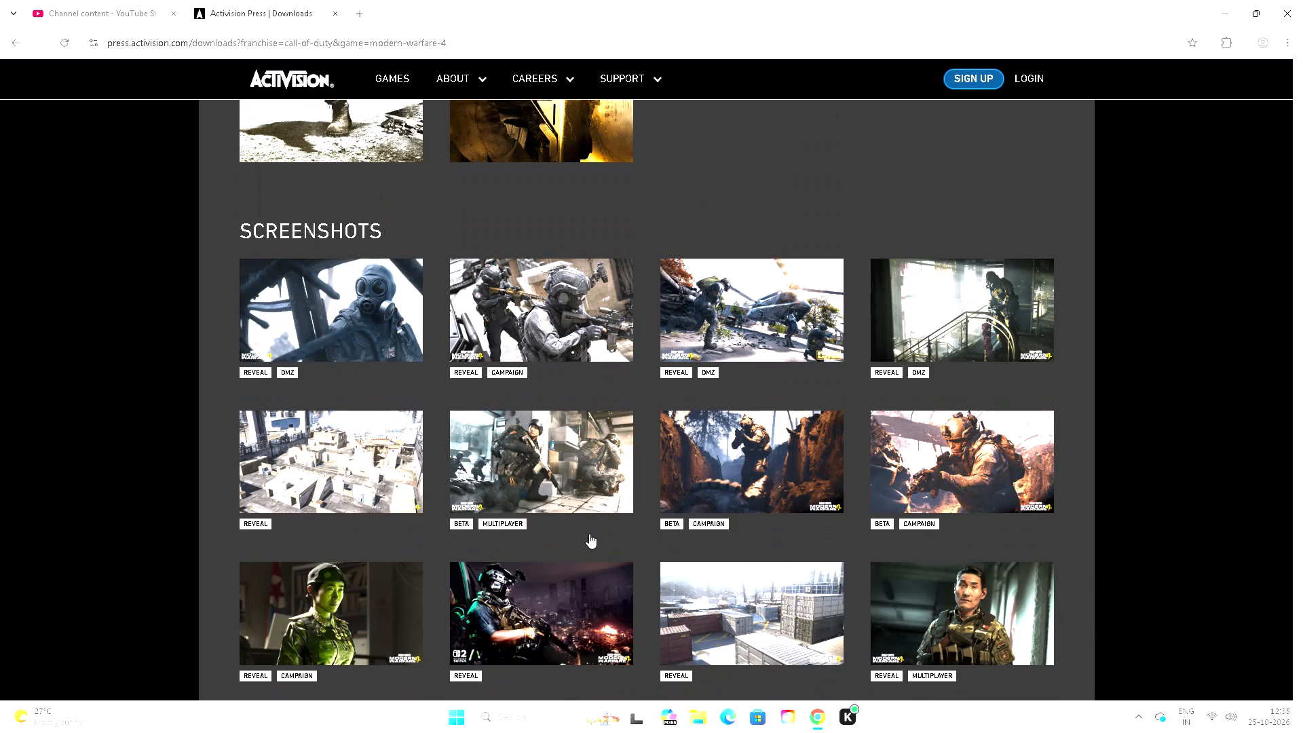
scroll(721, 507, down, 2)
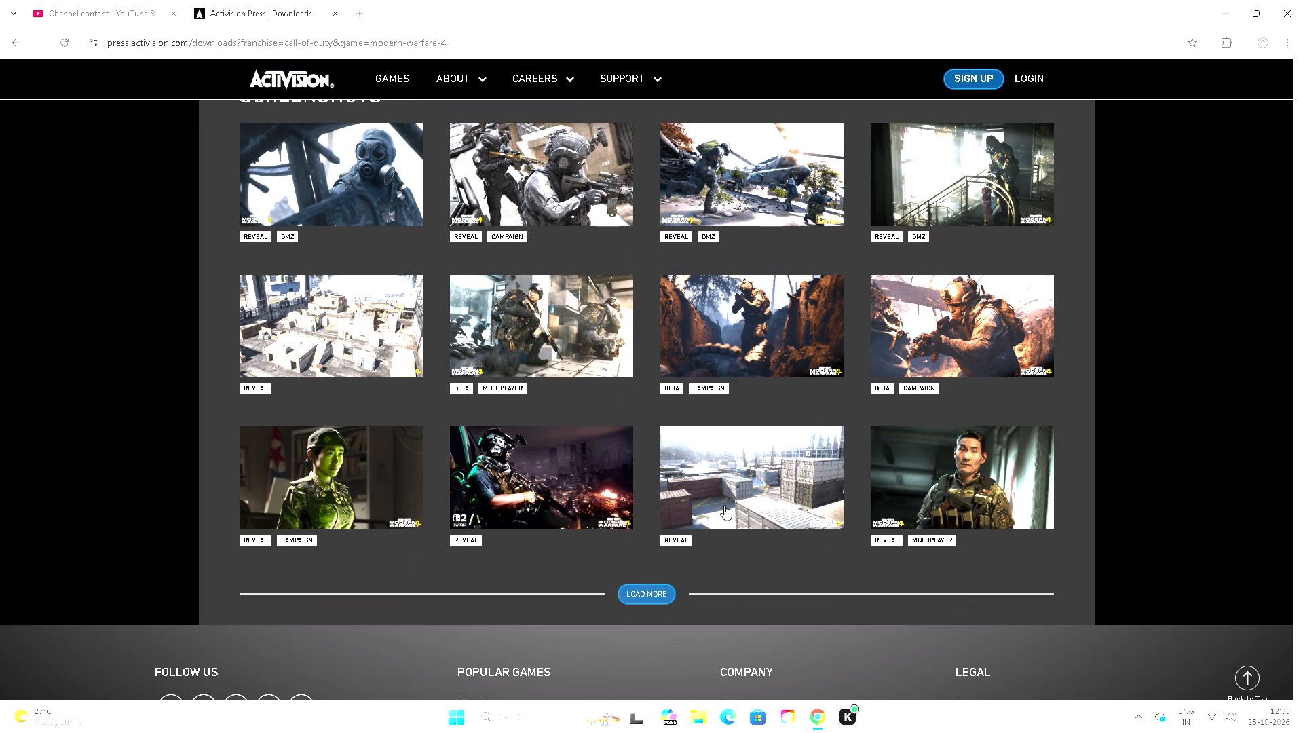
Load more Modern Warfare 4 screenshots and download the campaign screenshot of the grey-haired man in a dark jacket.
click(662, 597)
scroll(588, 502, down, 2)
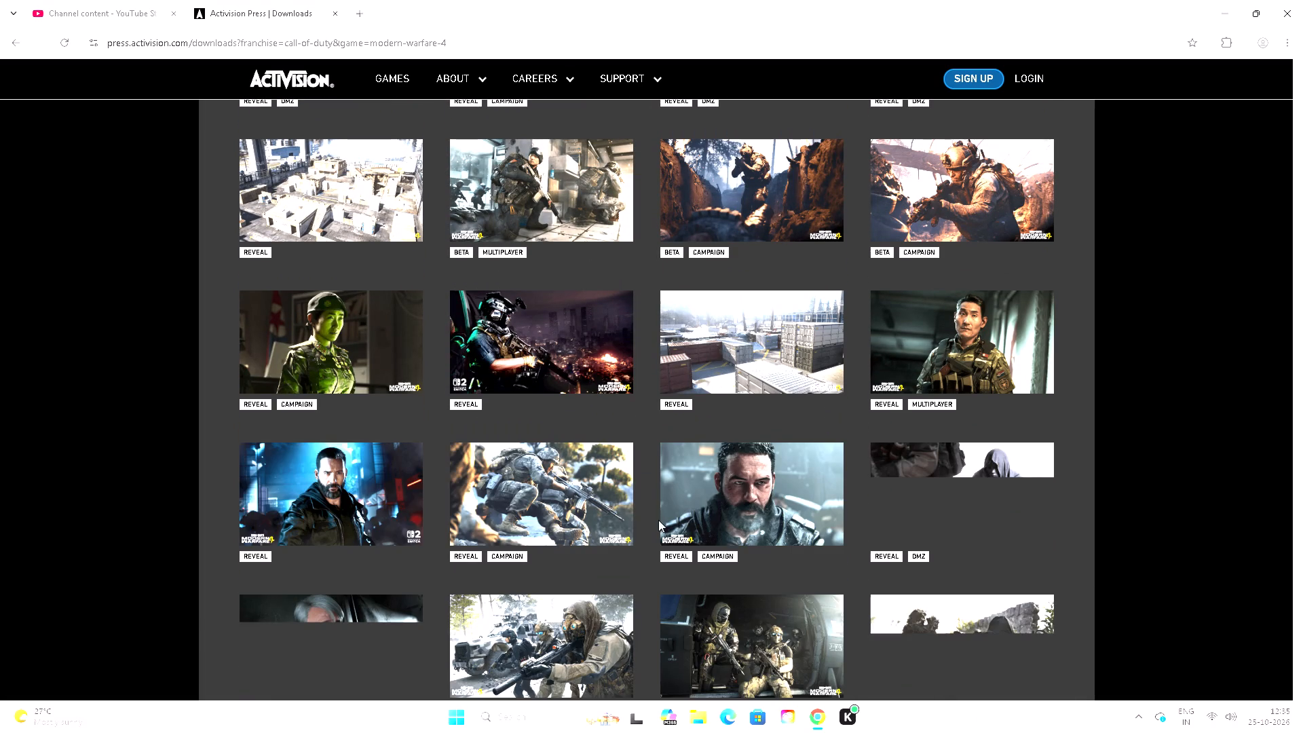
scroll(672, 497, down, 3)
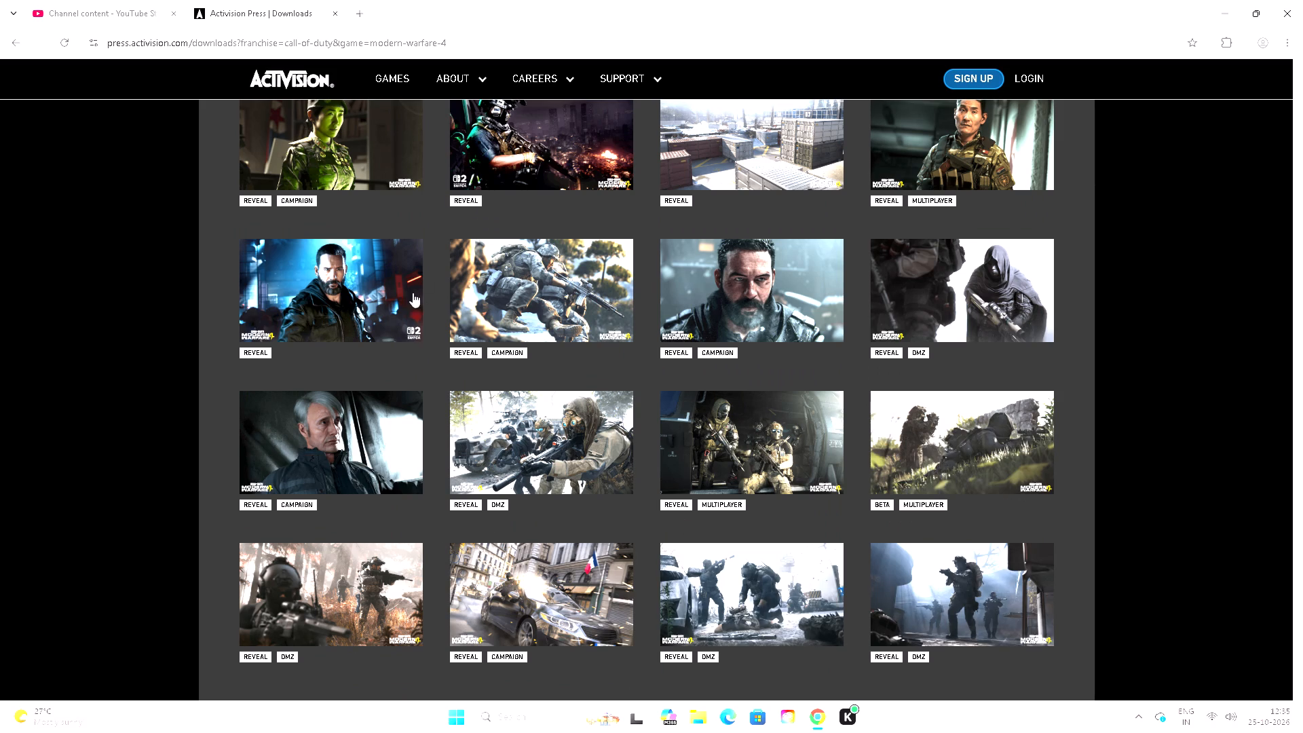
scroll(371, 438, down, 3)
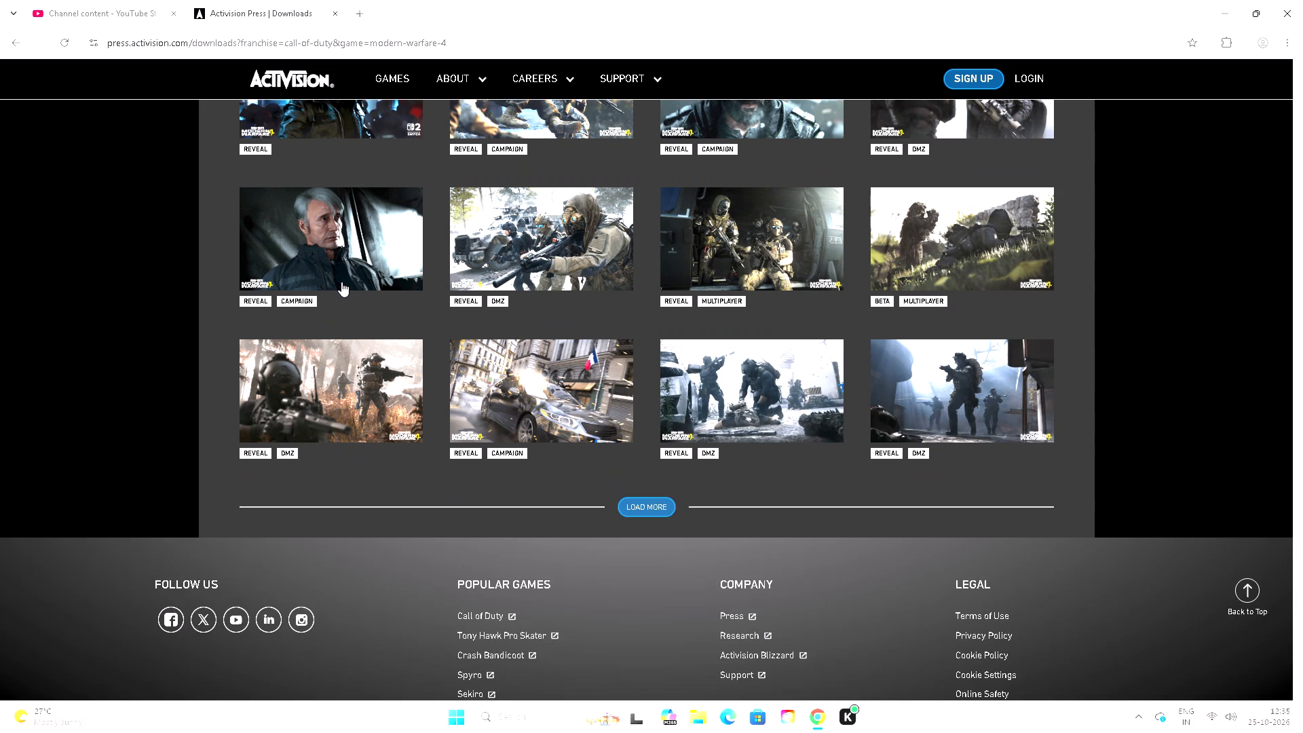
click(345, 267)
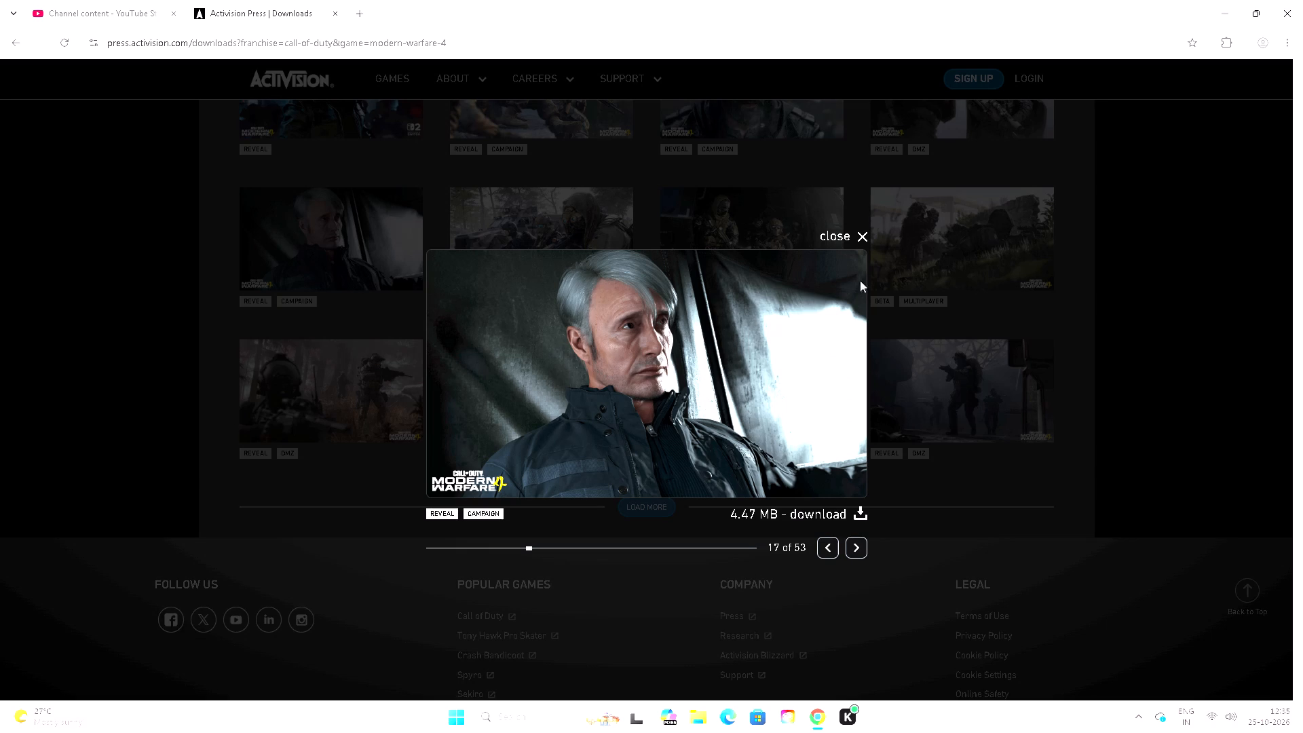
click(859, 512)
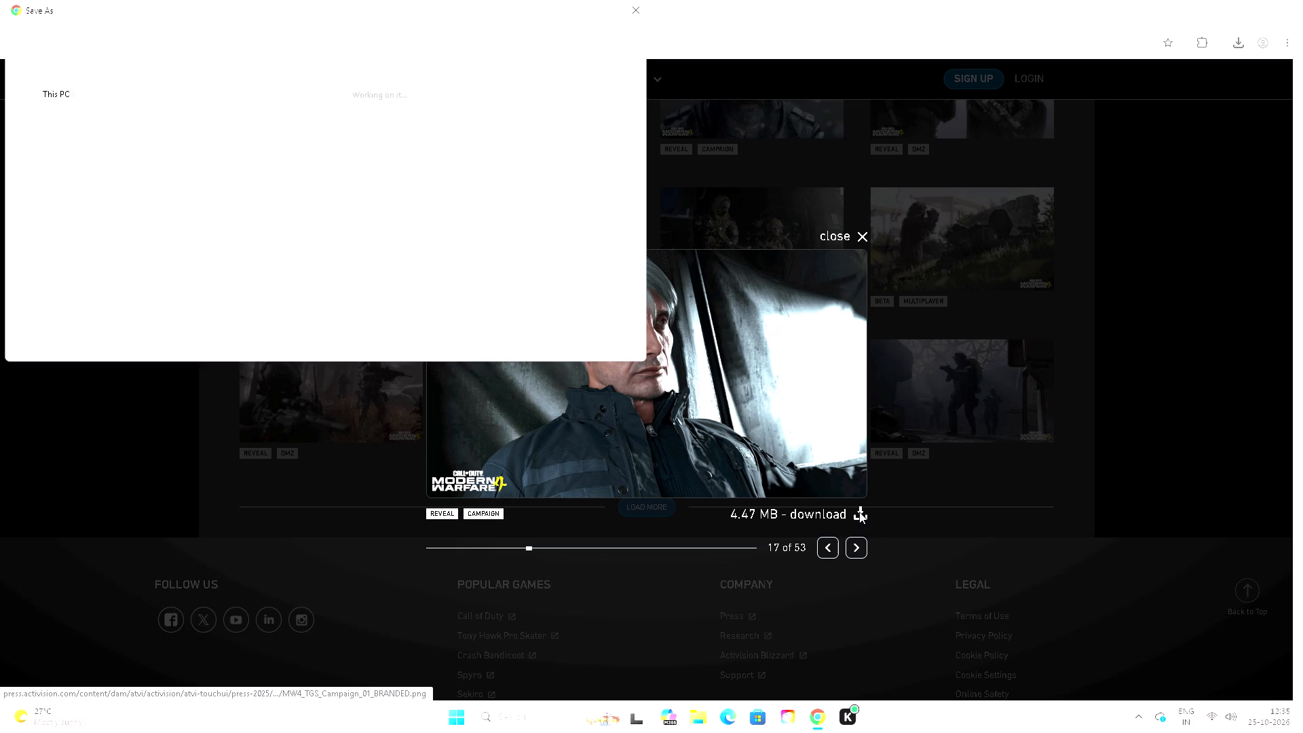
click(550, 339)
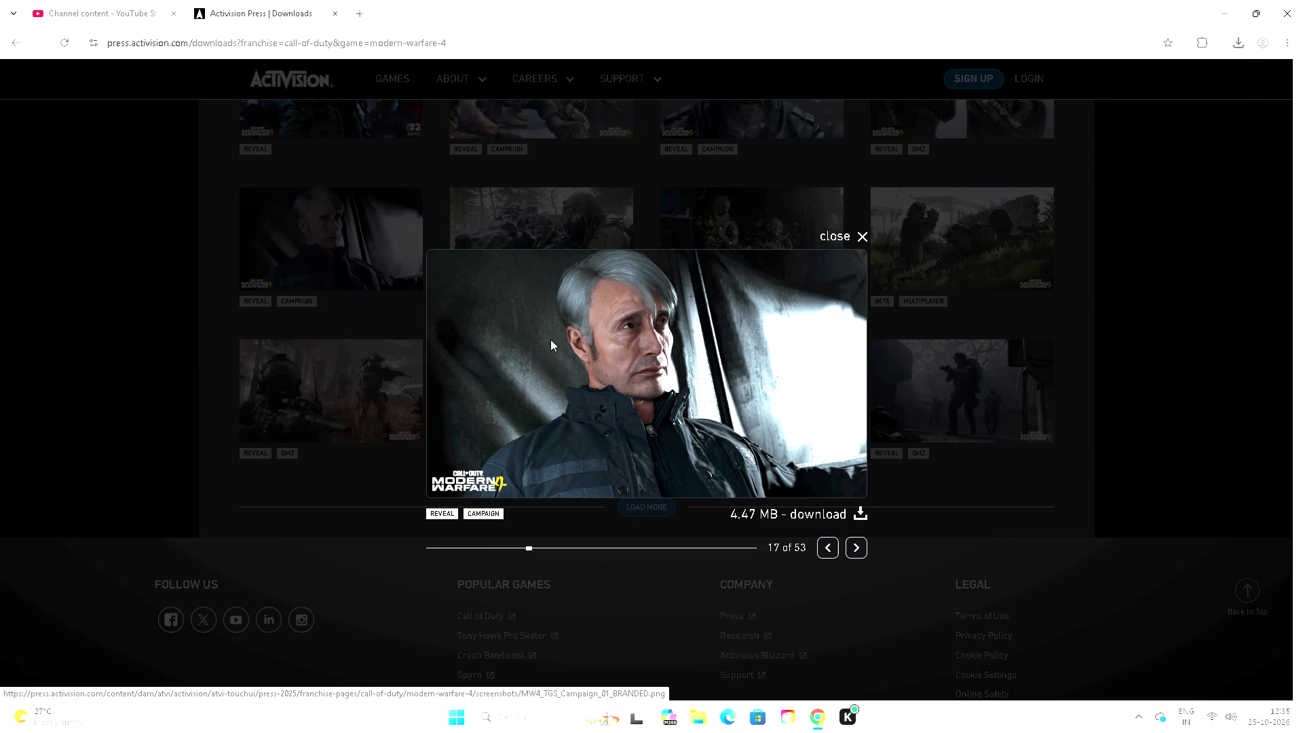
click(856, 235)
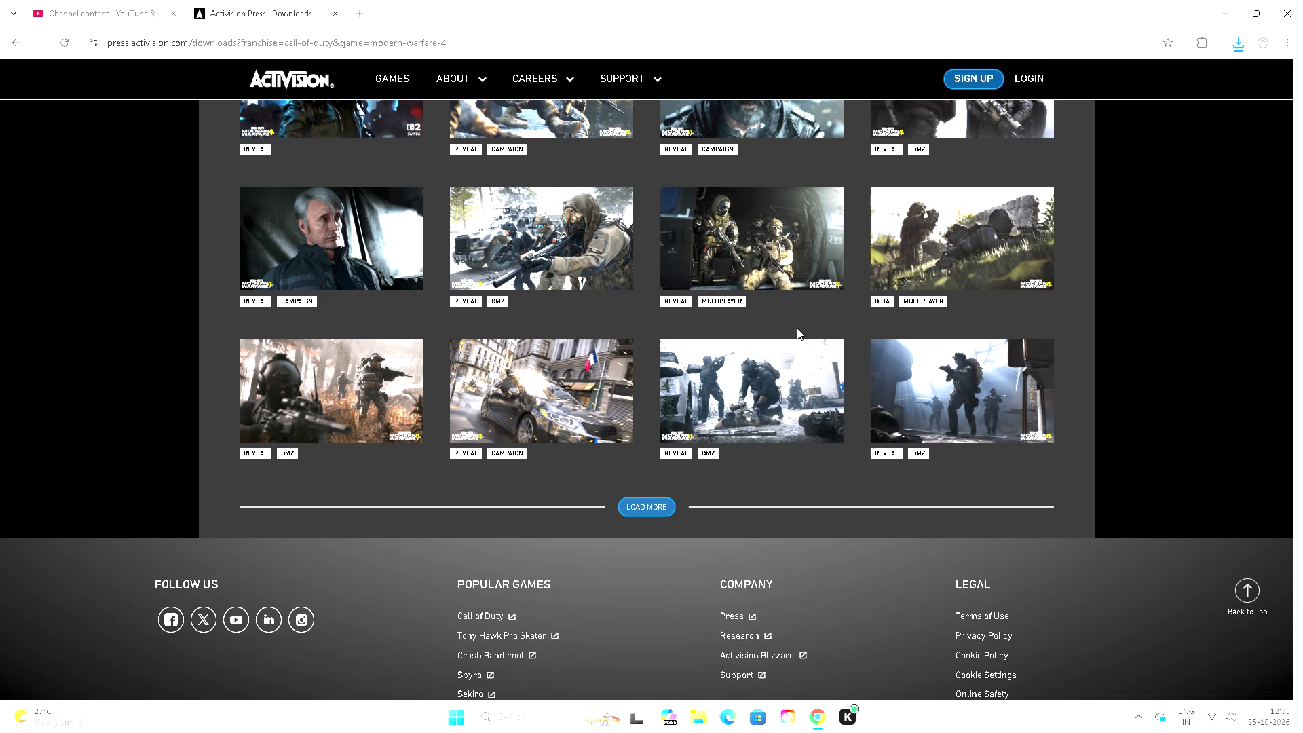
Look through the wallpapers and the further-loaded Modern Warfare 4 screenshots for other suitable images.
scroll(797, 328, up, 2)
scroll(553, 360, up, 2)
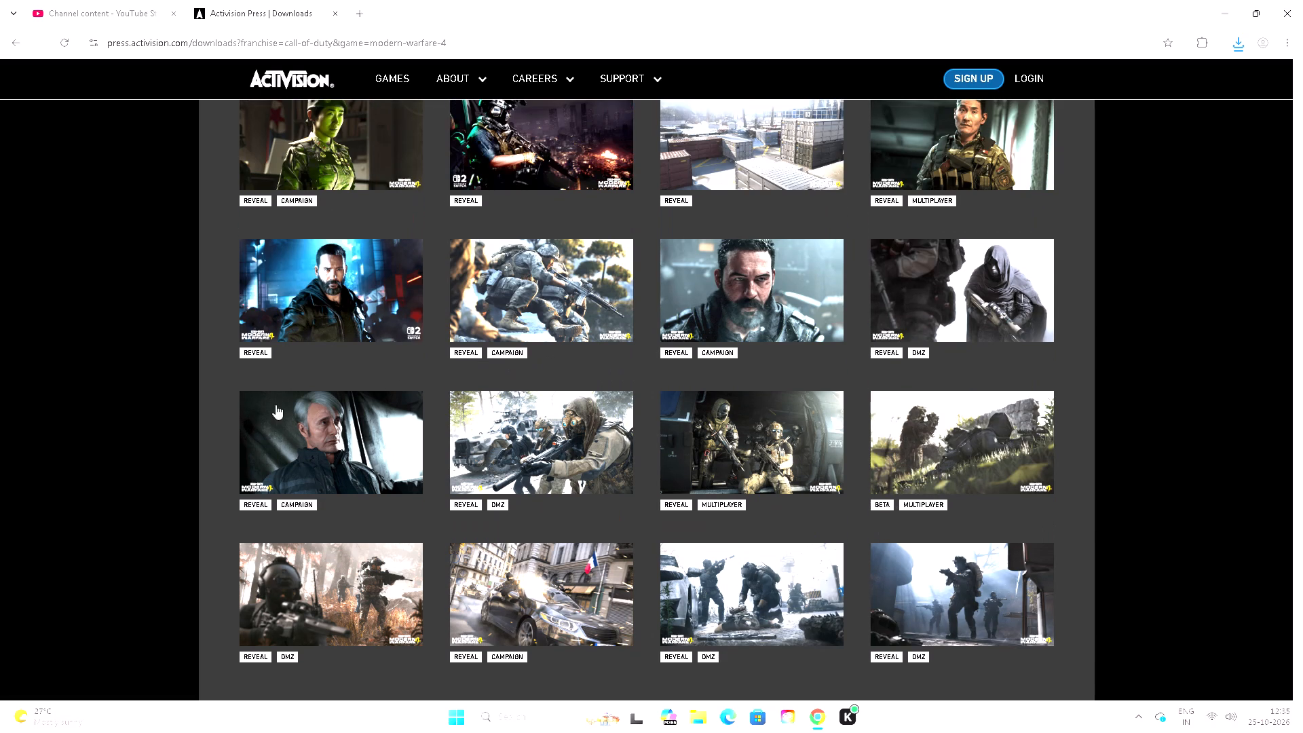
scroll(410, 367, up, 3)
scroll(964, 413, up, 2)
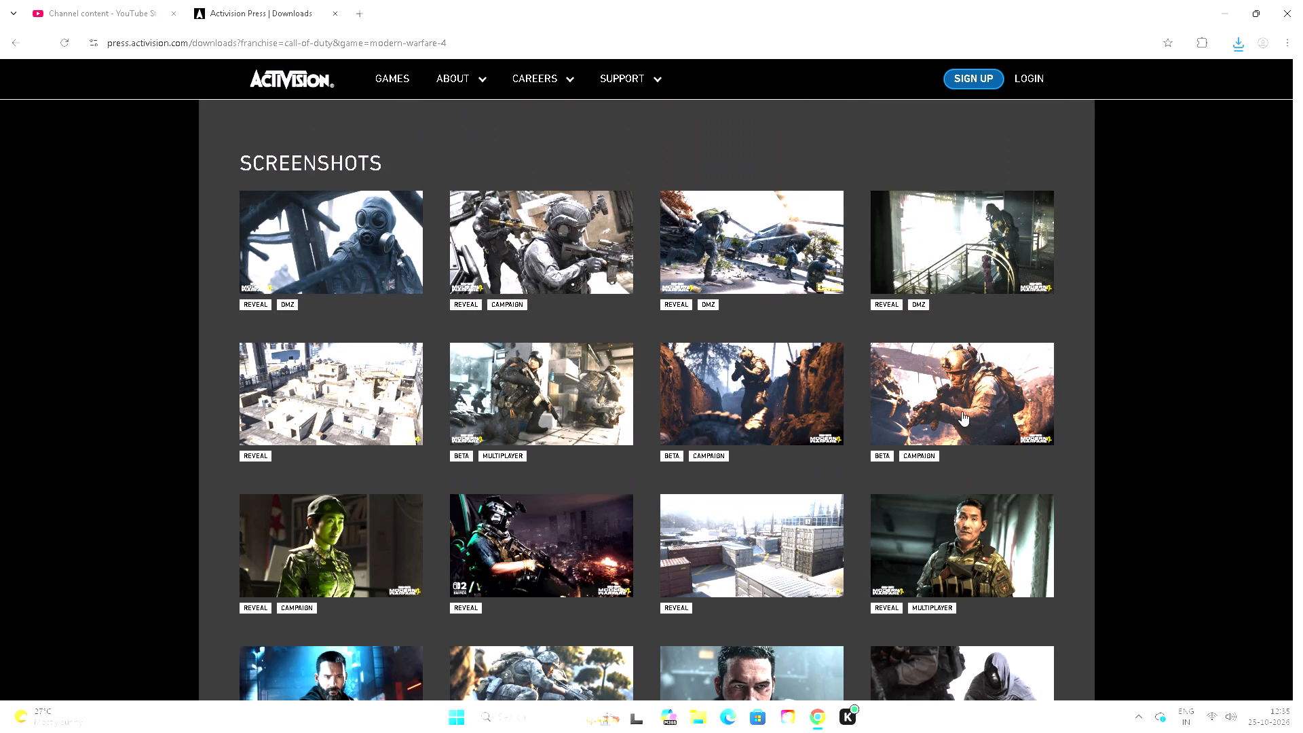
scroll(374, 339, up, 3)
scroll(580, 345, up, 3)
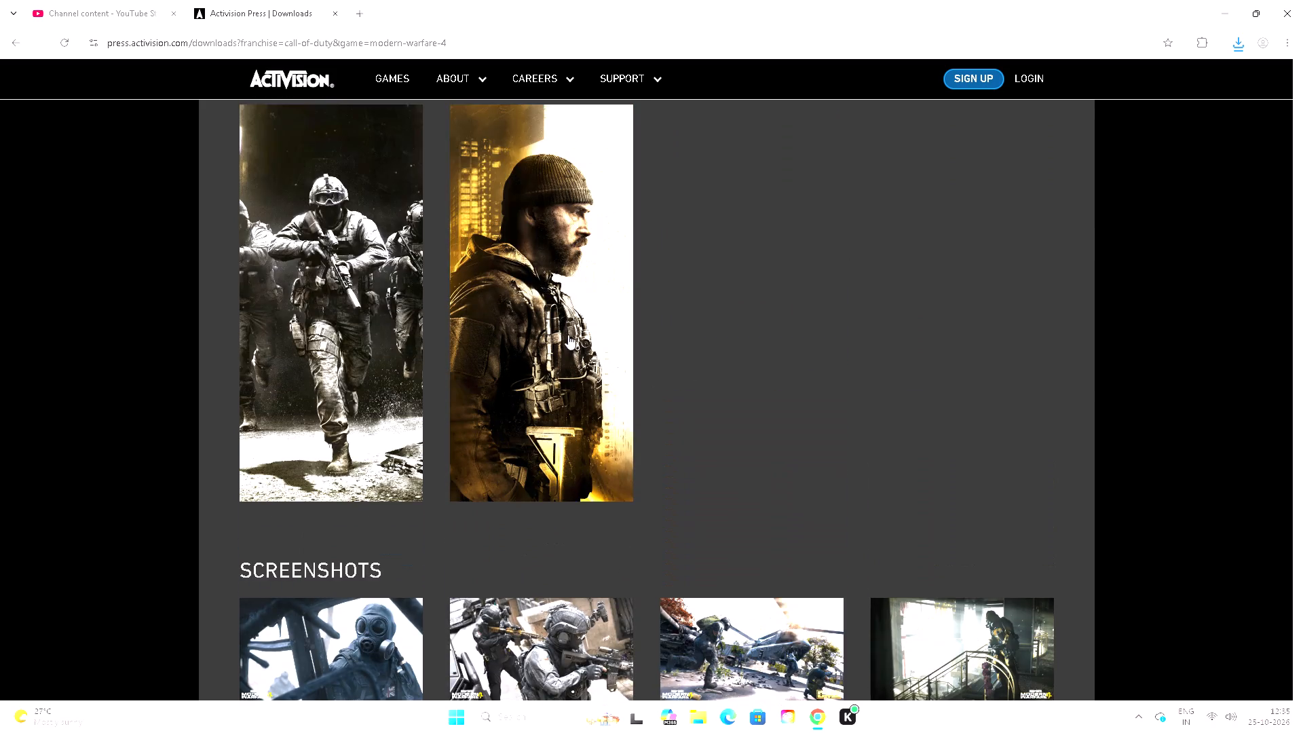
scroll(901, 482, down, 11)
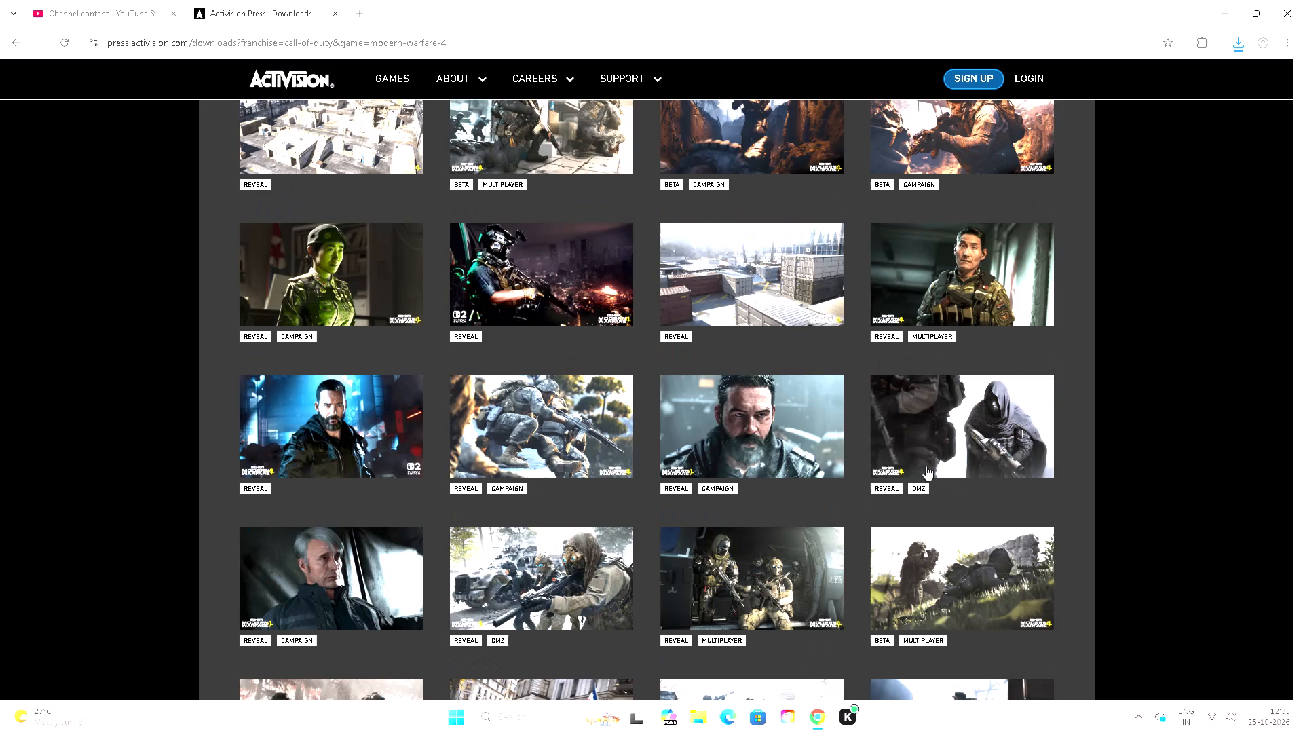
scroll(926, 466, down, 3)
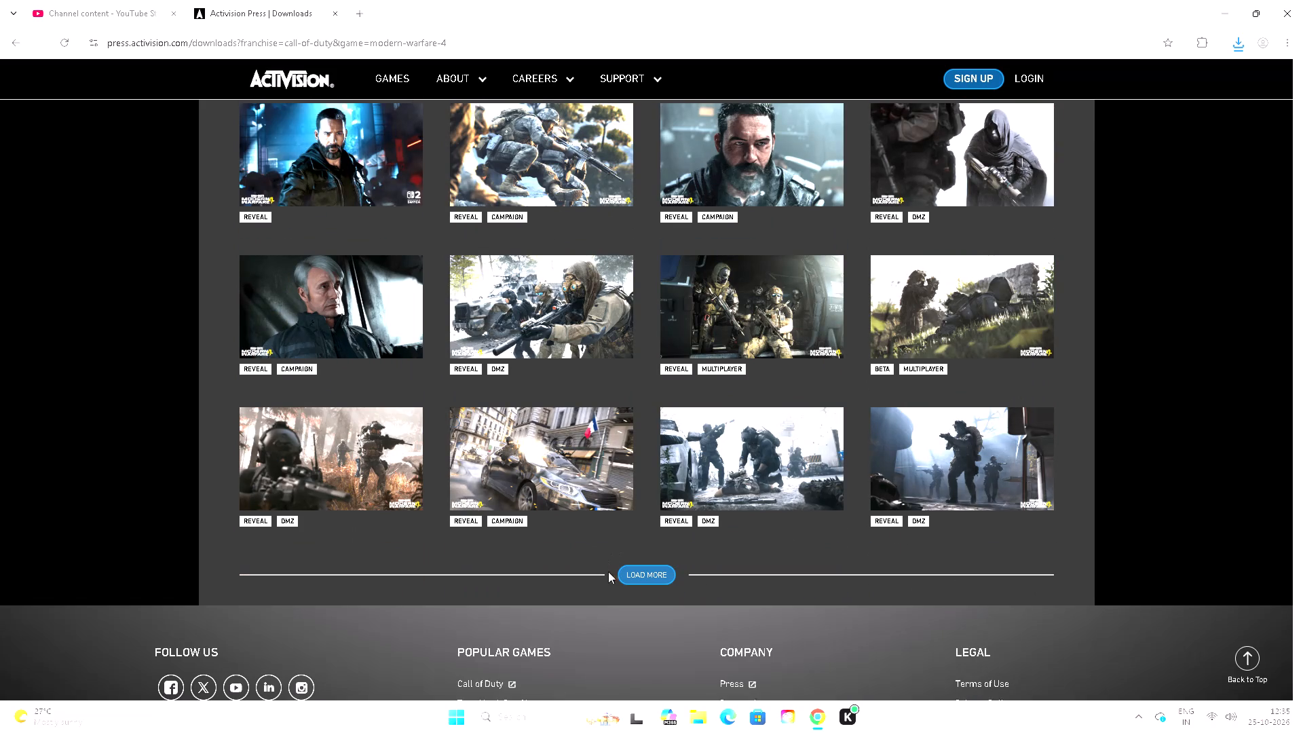
click(643, 576)
scroll(655, 564, down, 3)
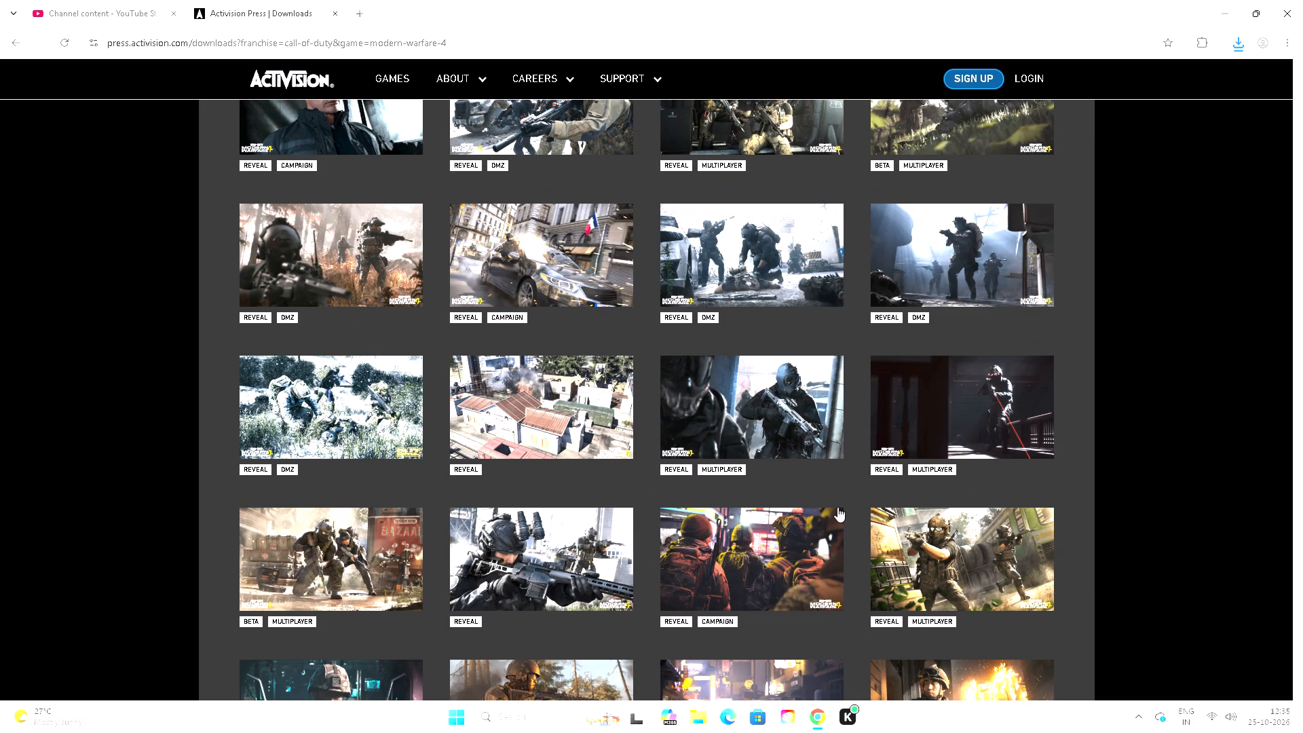
scroll(839, 507, down, 5)
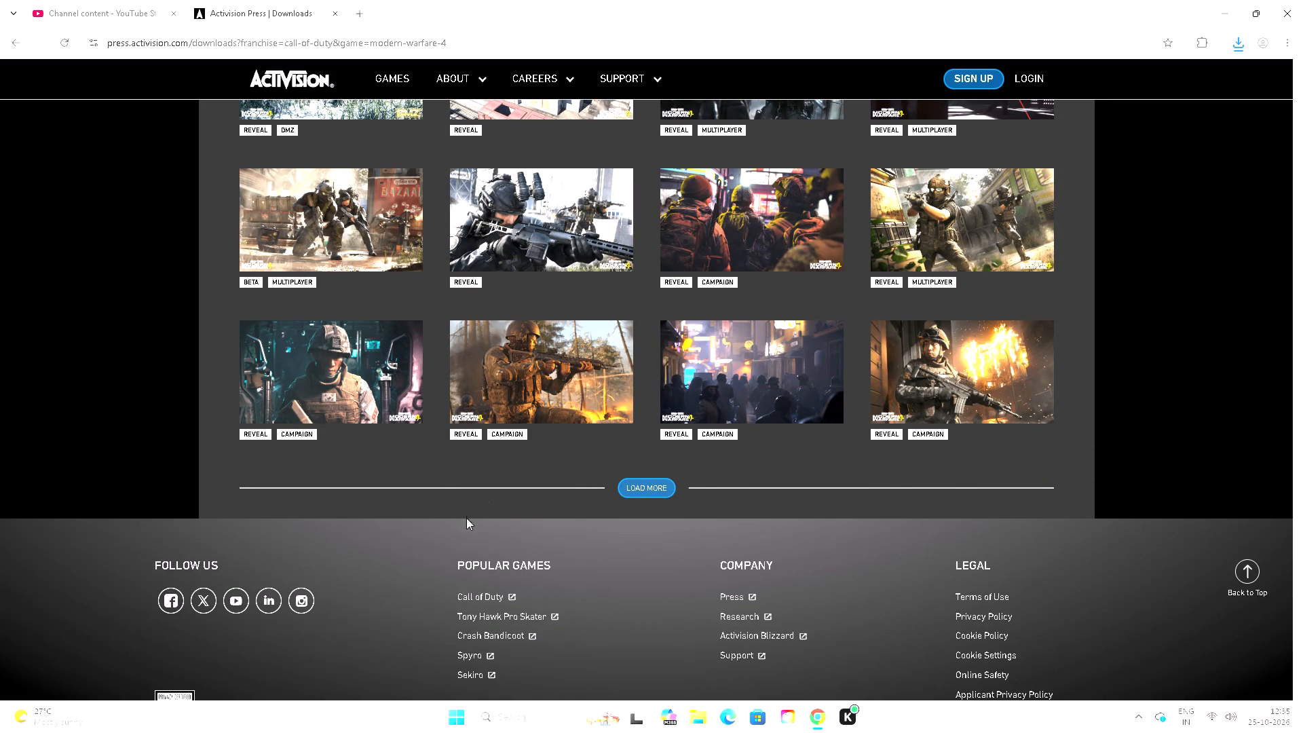
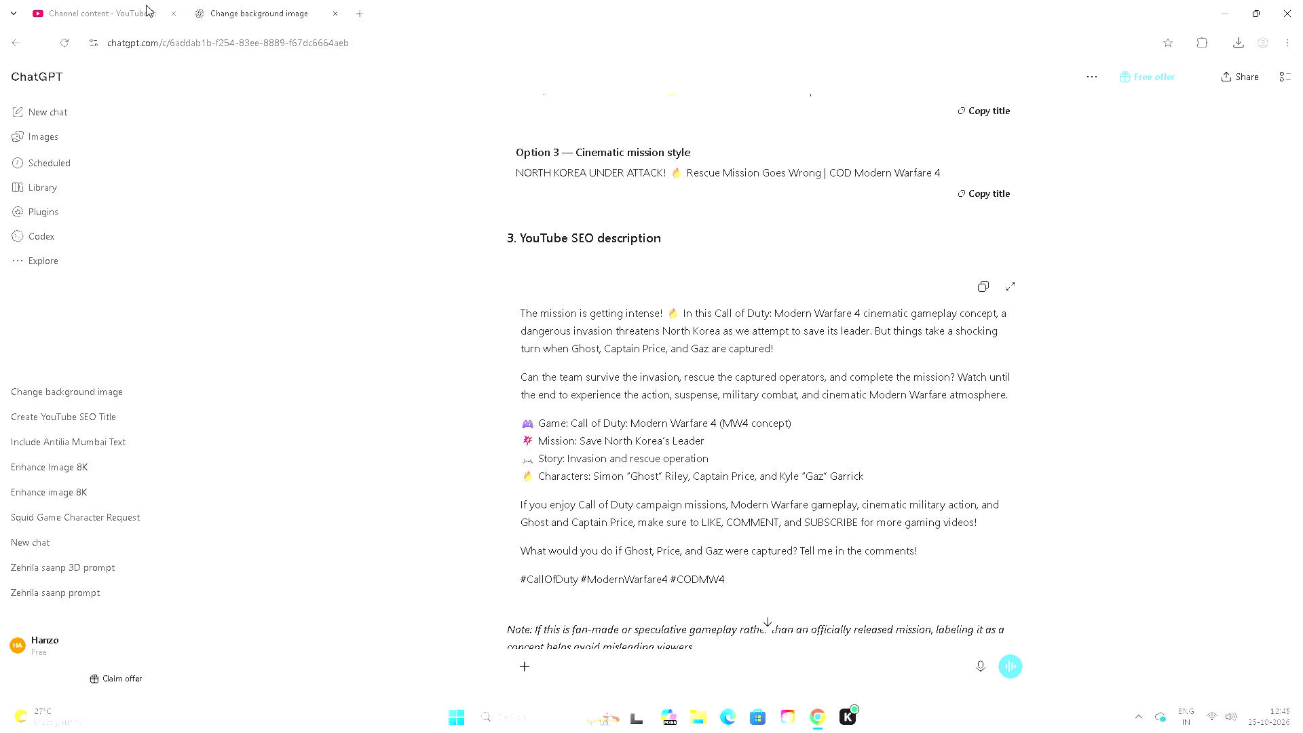
Switch to YouTube Studio and paste the copied SEO description into the Description of the "mw4 par 3" video.
click(132, 8)
click(385, 362)
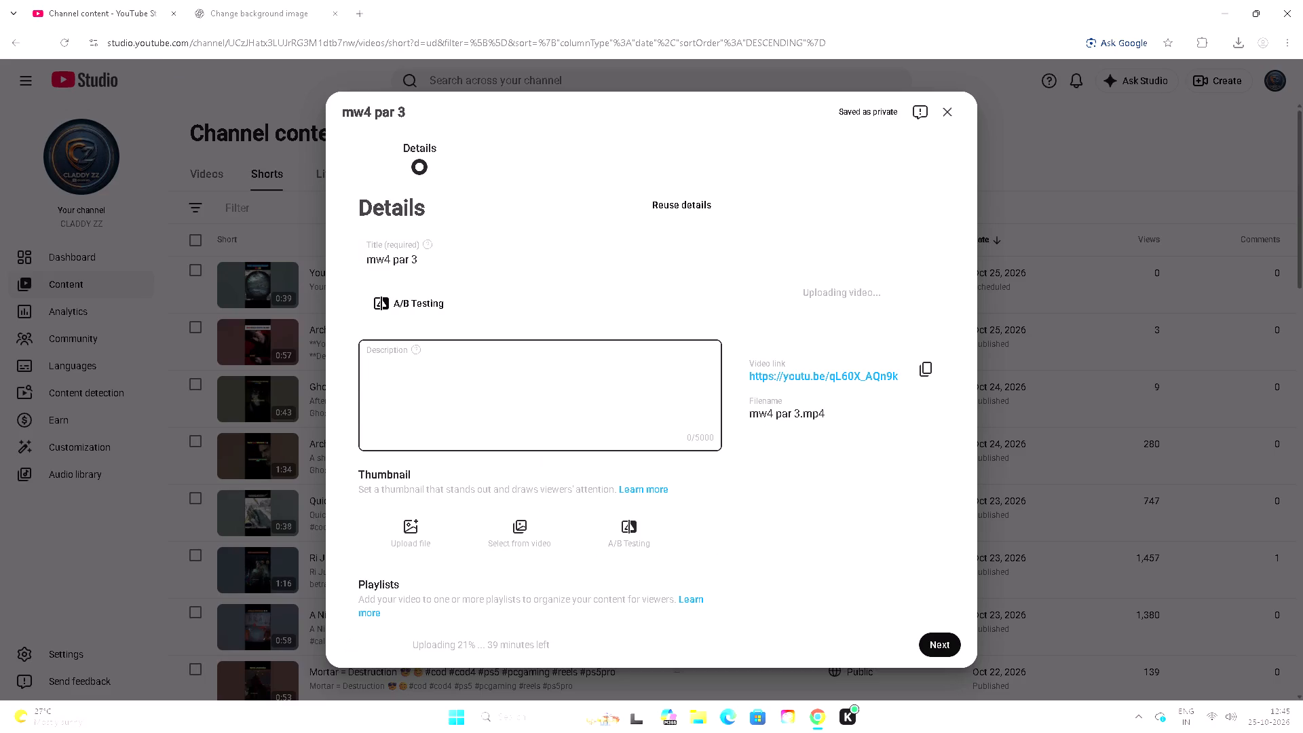
key(ctrl+v)
scroll(472, 434, down, 5)
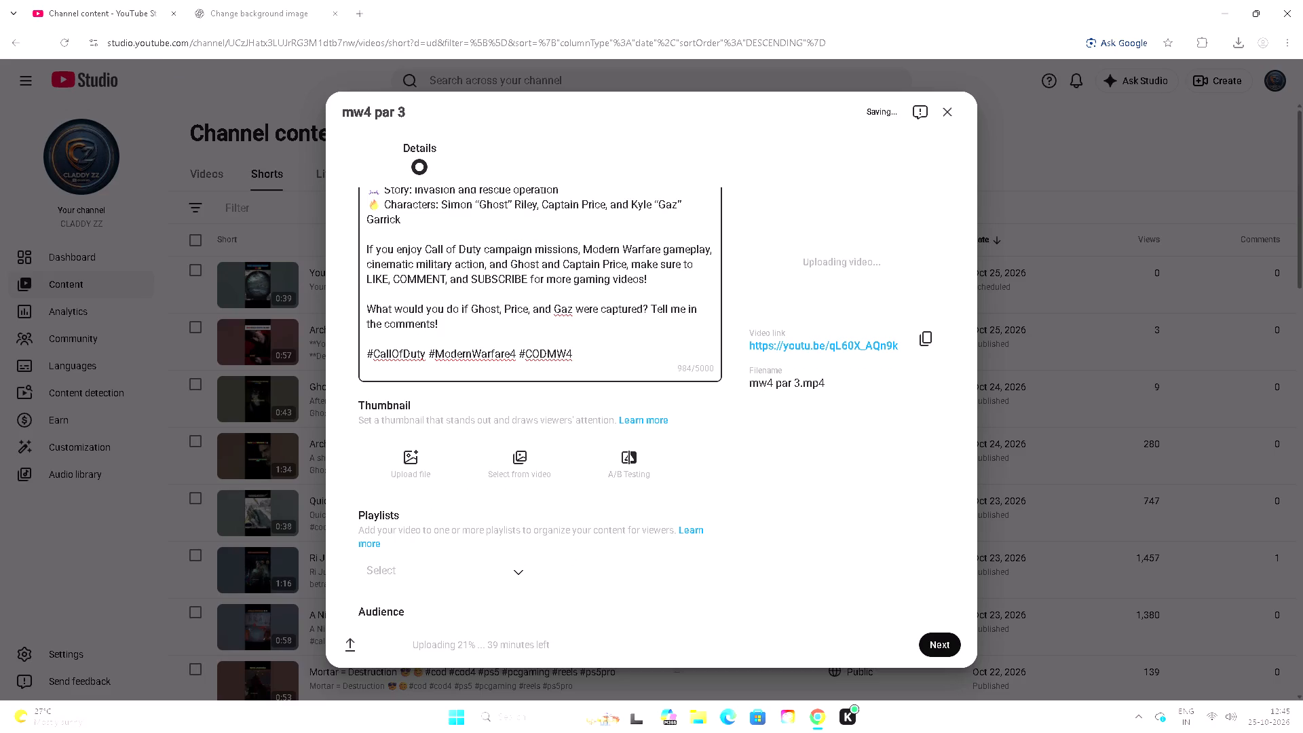
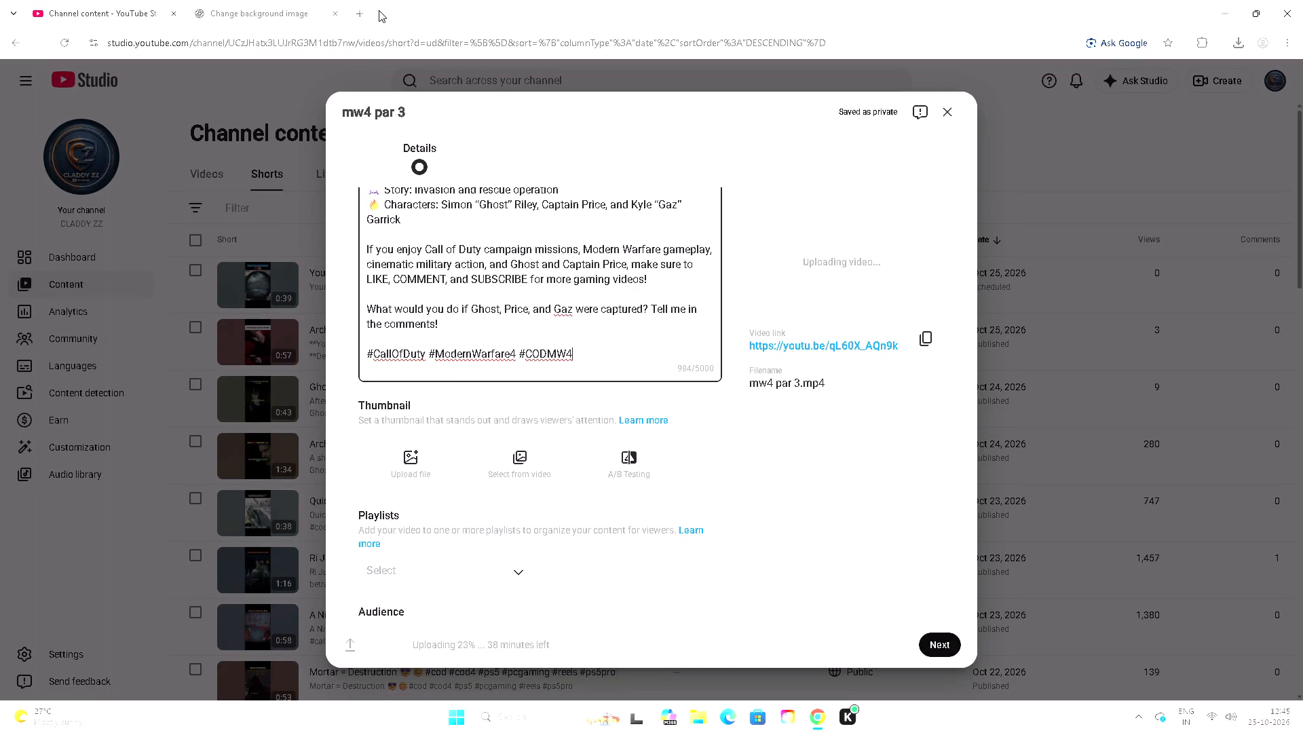
In a separate YouTube Studio tab, look through the videos of the "Call Of Duty: Modern Warfare 4" playlist and close it.
click(356, 14)
click(497, 279)
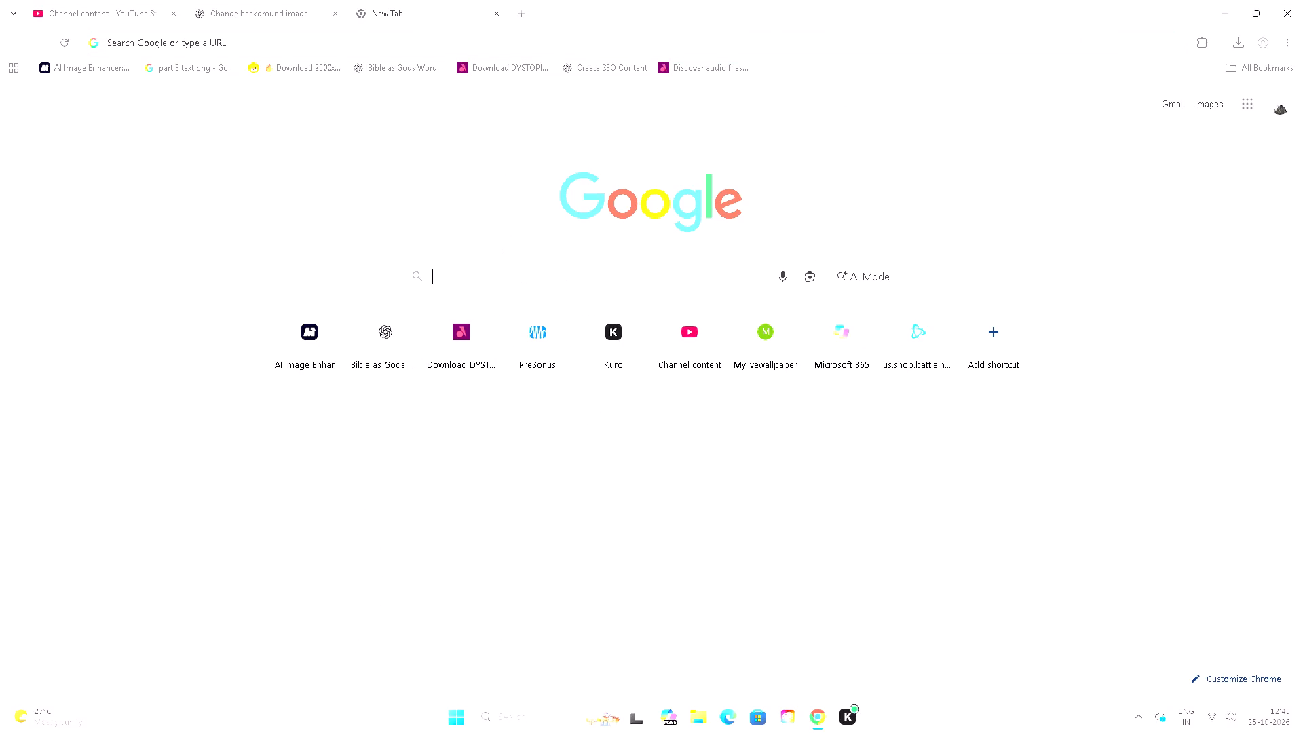
click(493, 314)
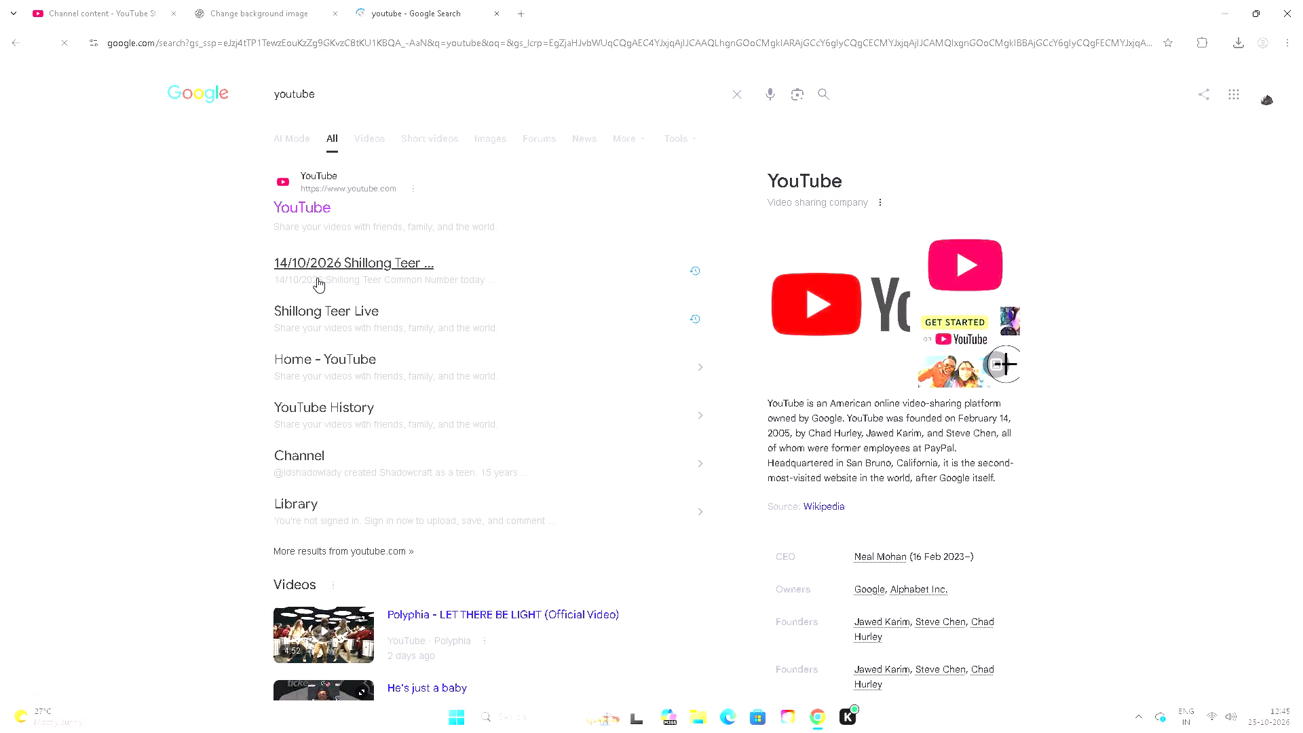
click(305, 216)
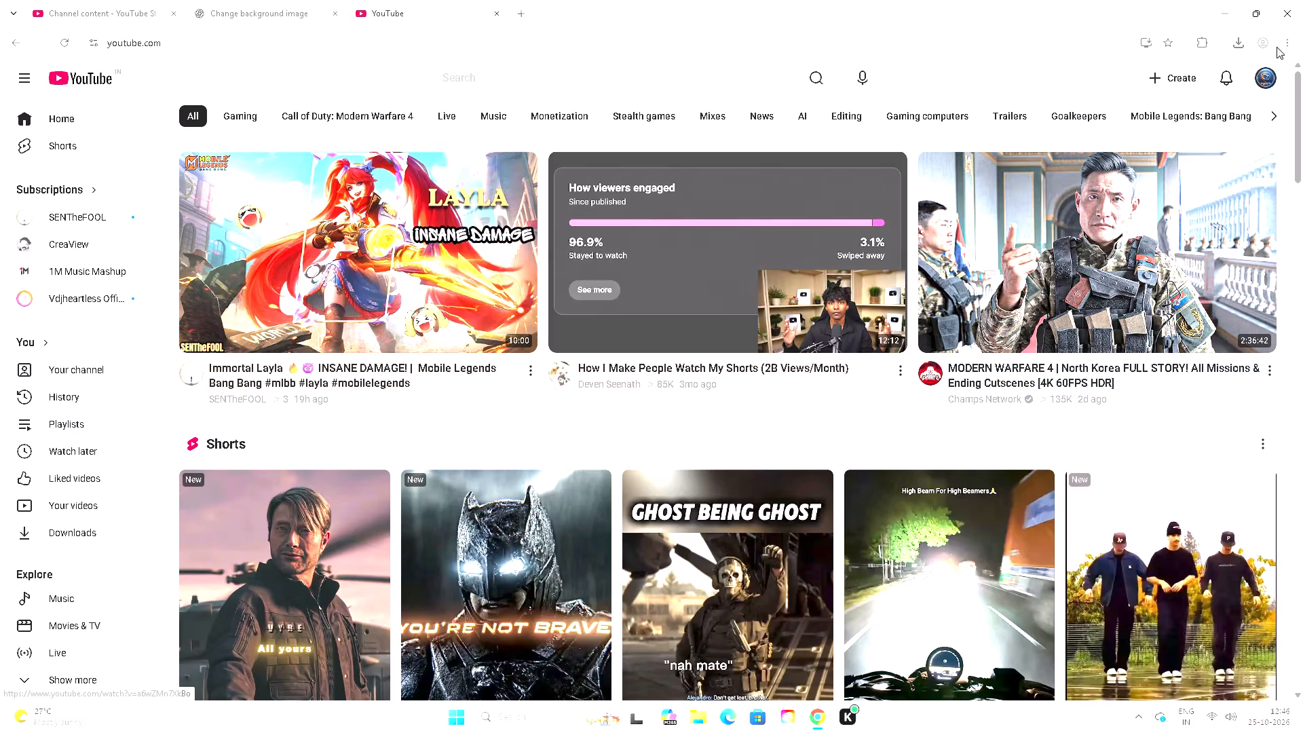
click(1272, 76)
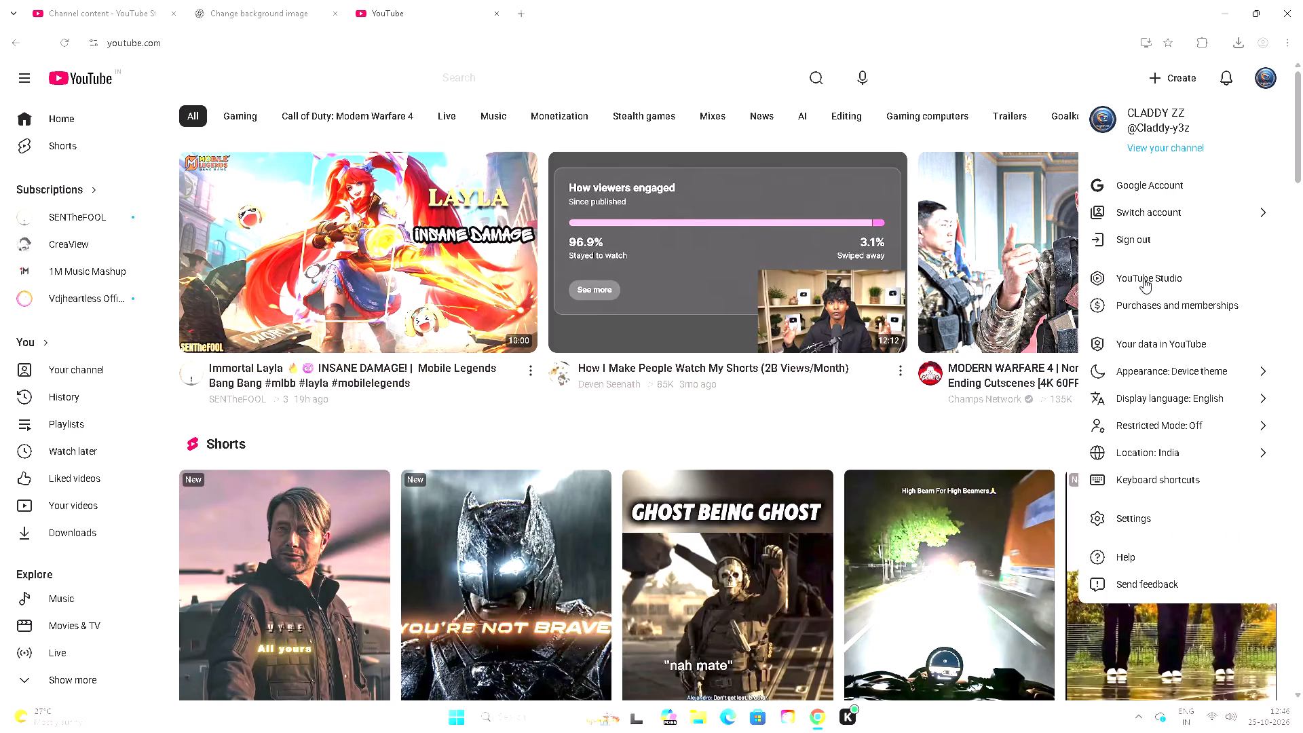
click(1144, 278)
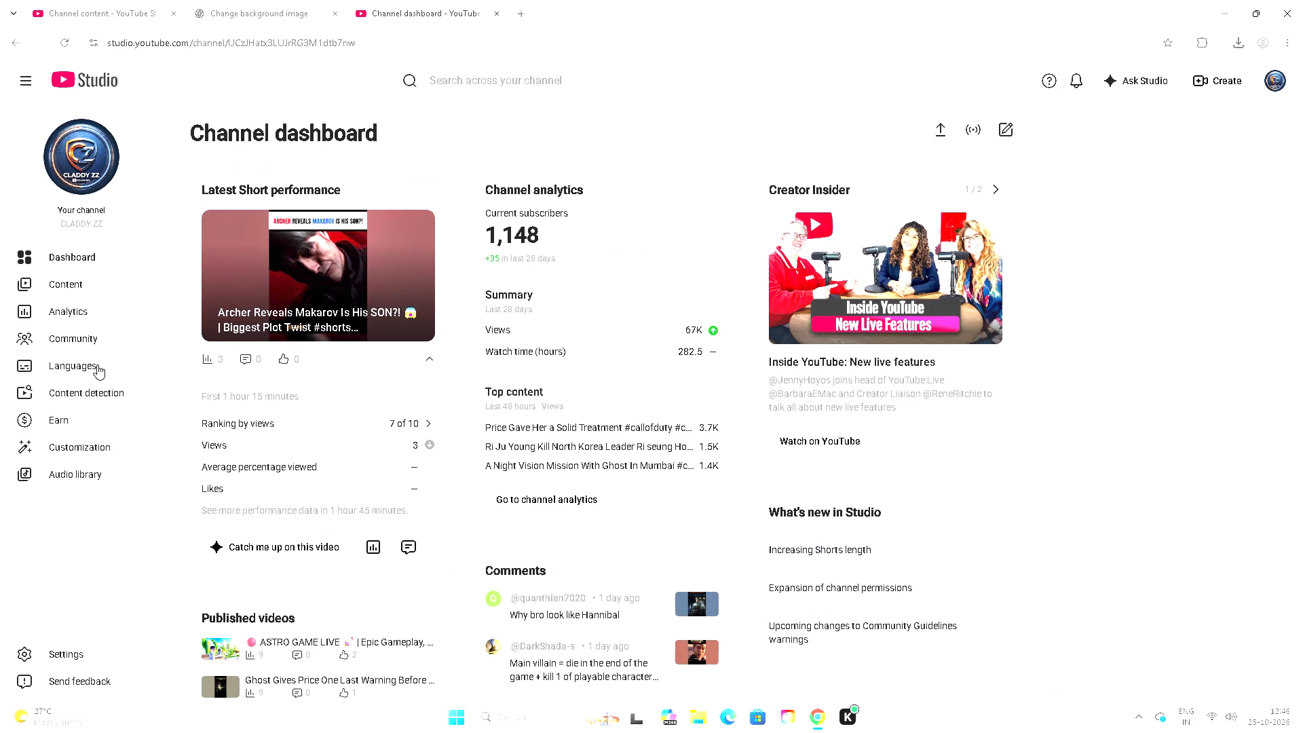
scroll(289, 403, down, 2)
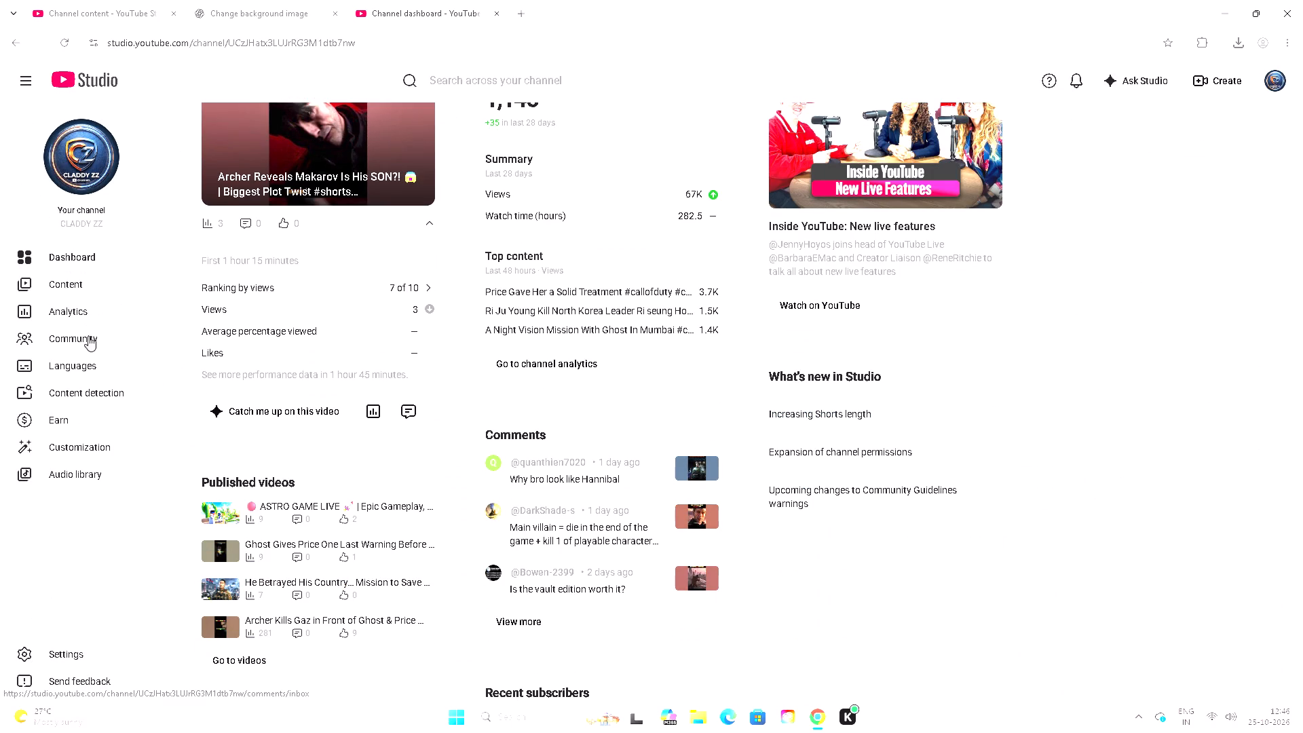
click(72, 289)
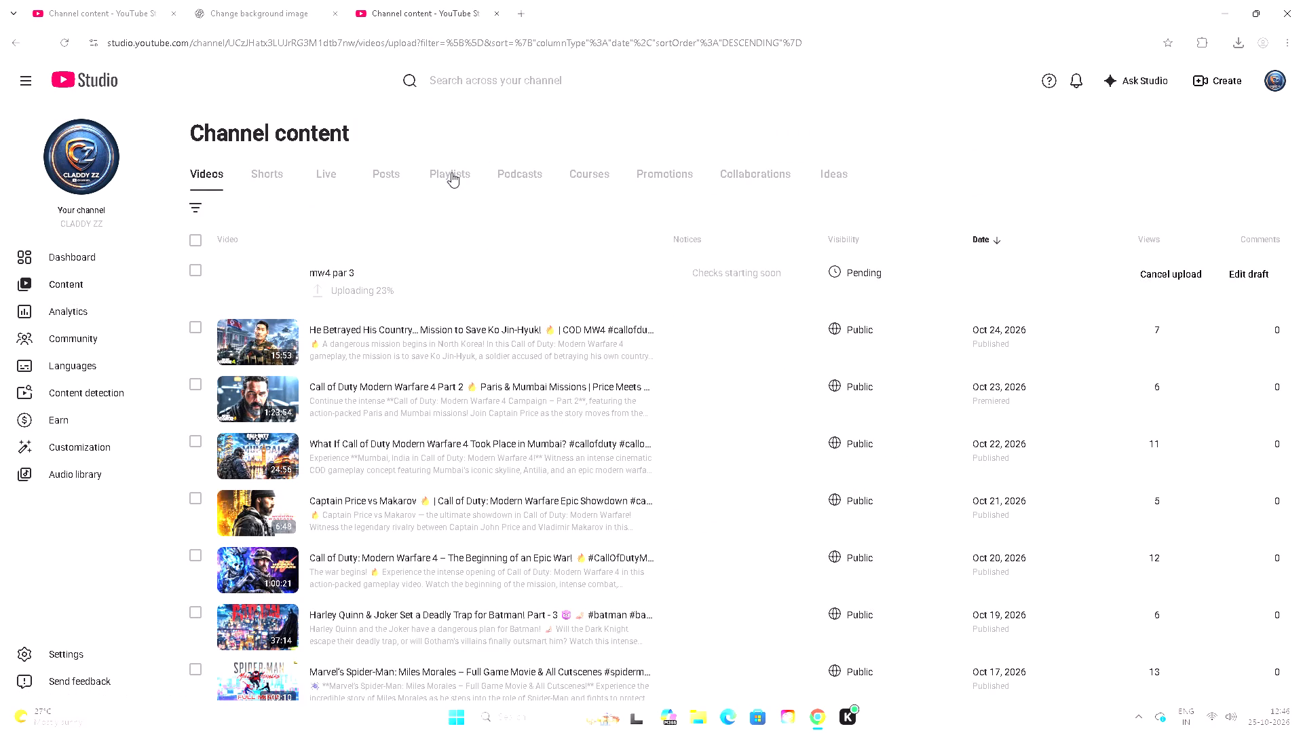
click(451, 172)
click(210, 281)
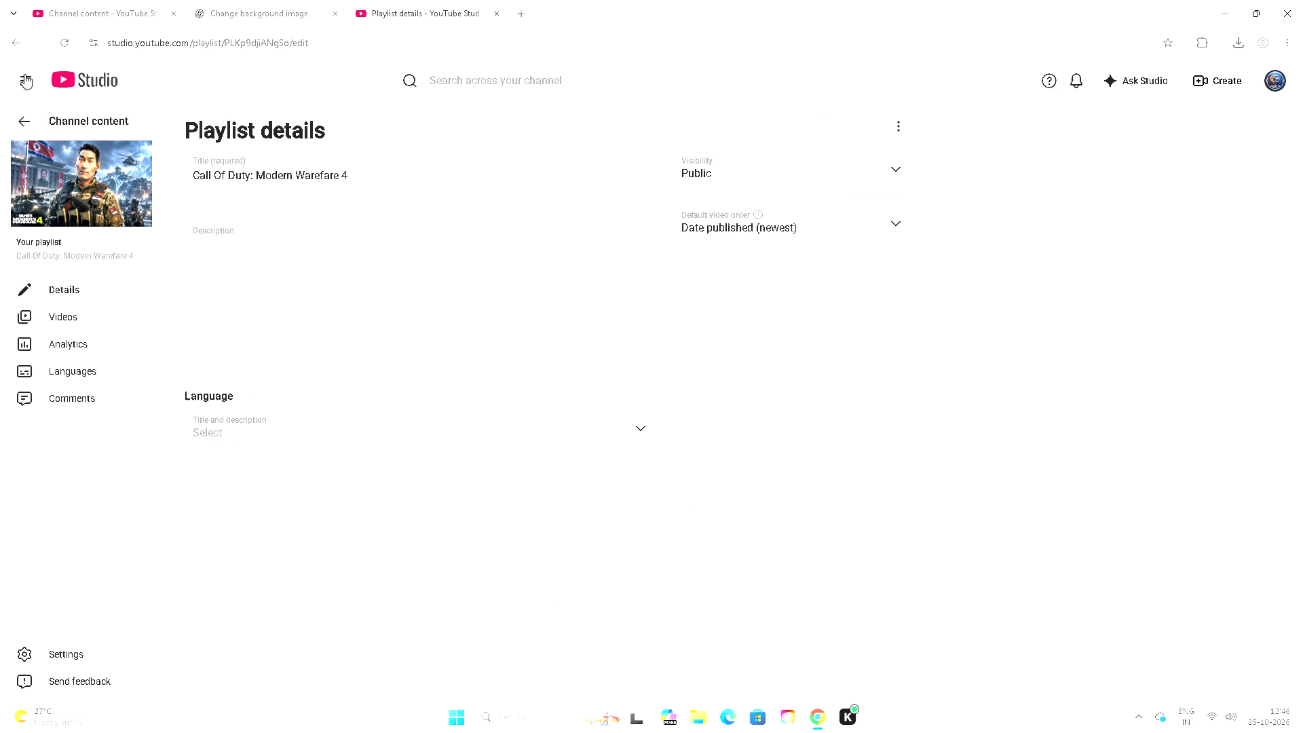
click(75, 317)
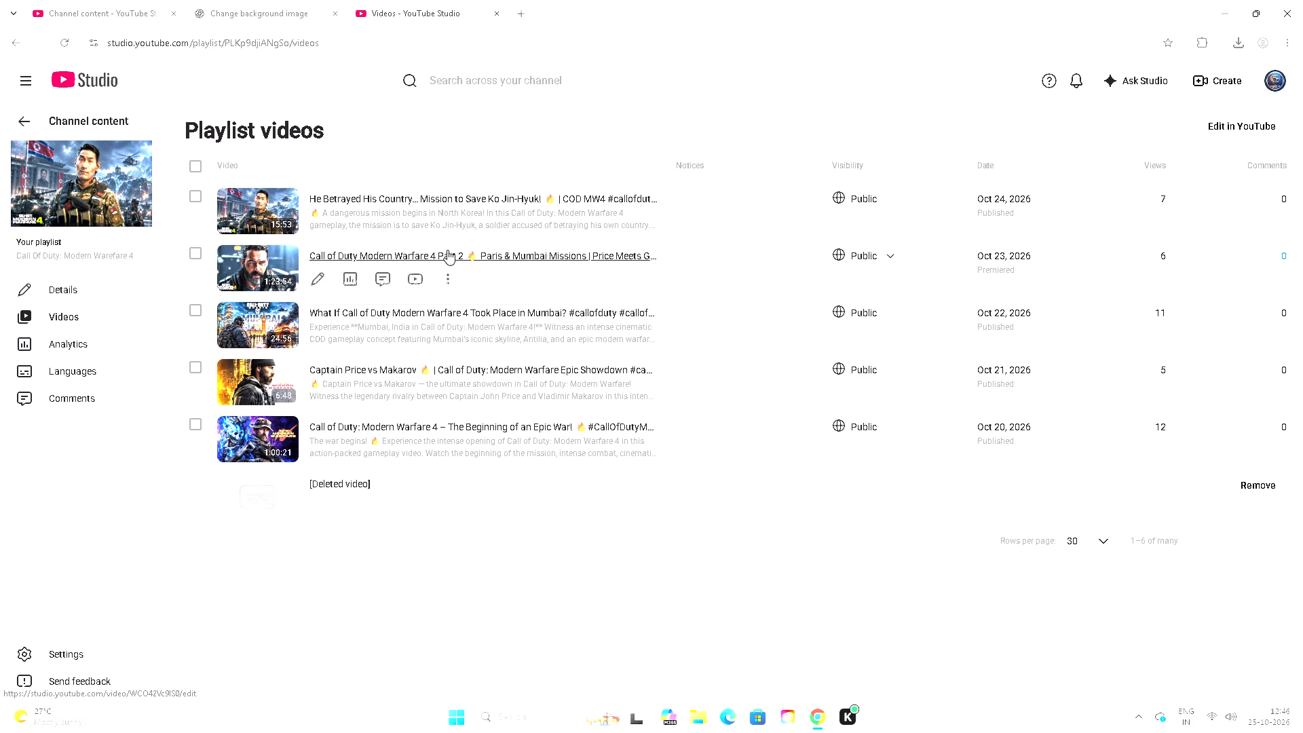
click(7, 41)
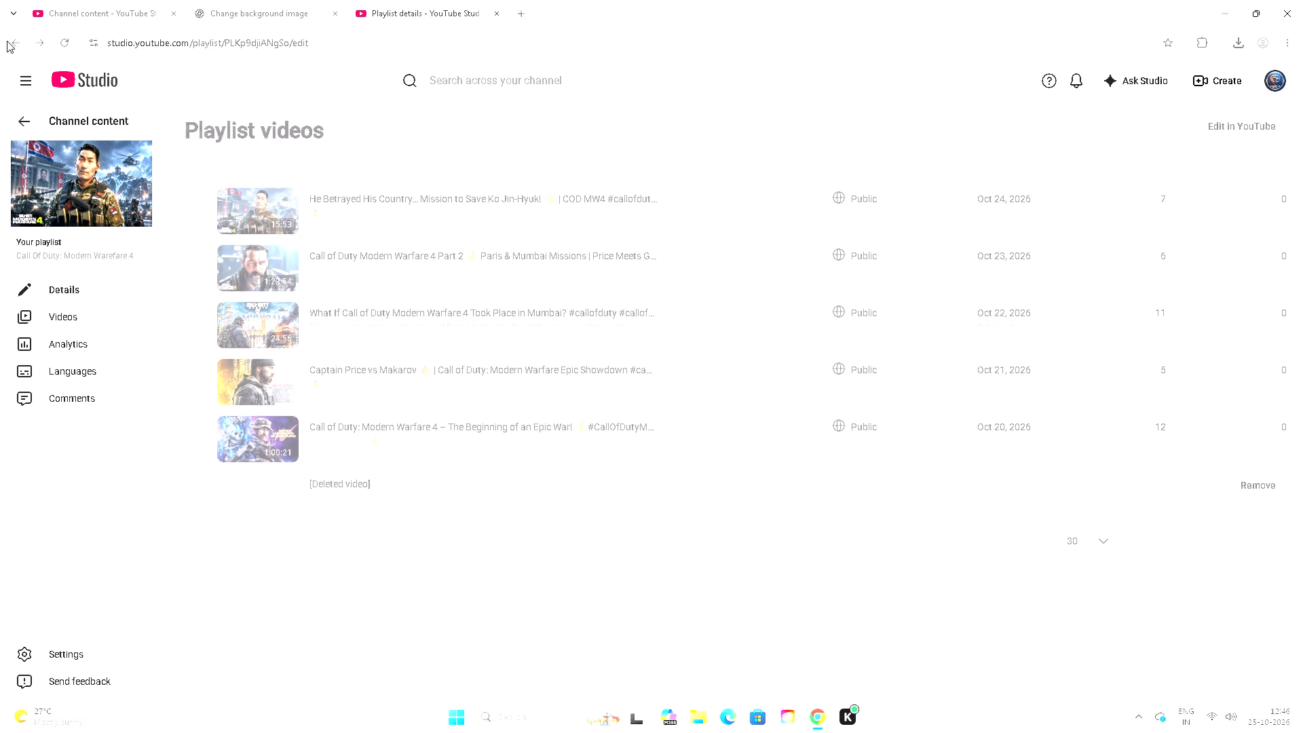
click(491, 12)
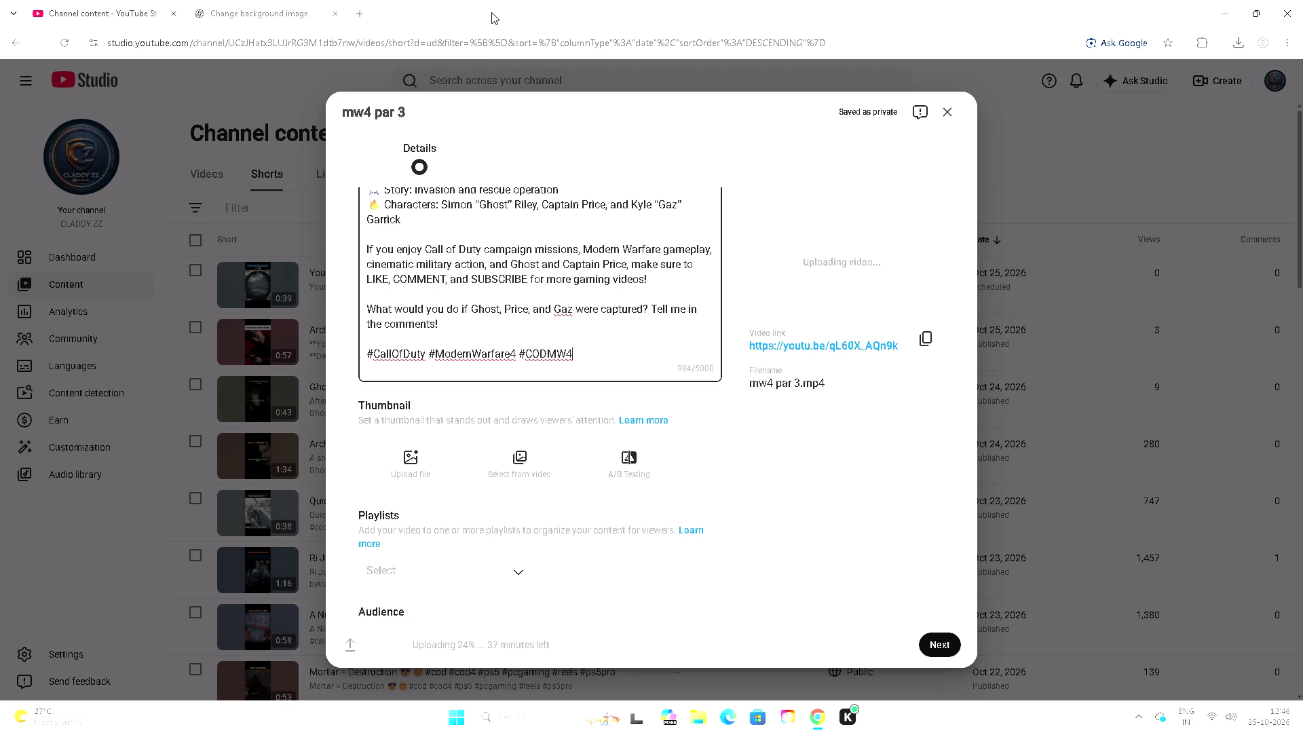
Switch to ChatGPT and copy the Option 3 "Cinematic mission style" title from its answer.
scroll(605, 346, up, 7)
scroll(597, 371, down, 1)
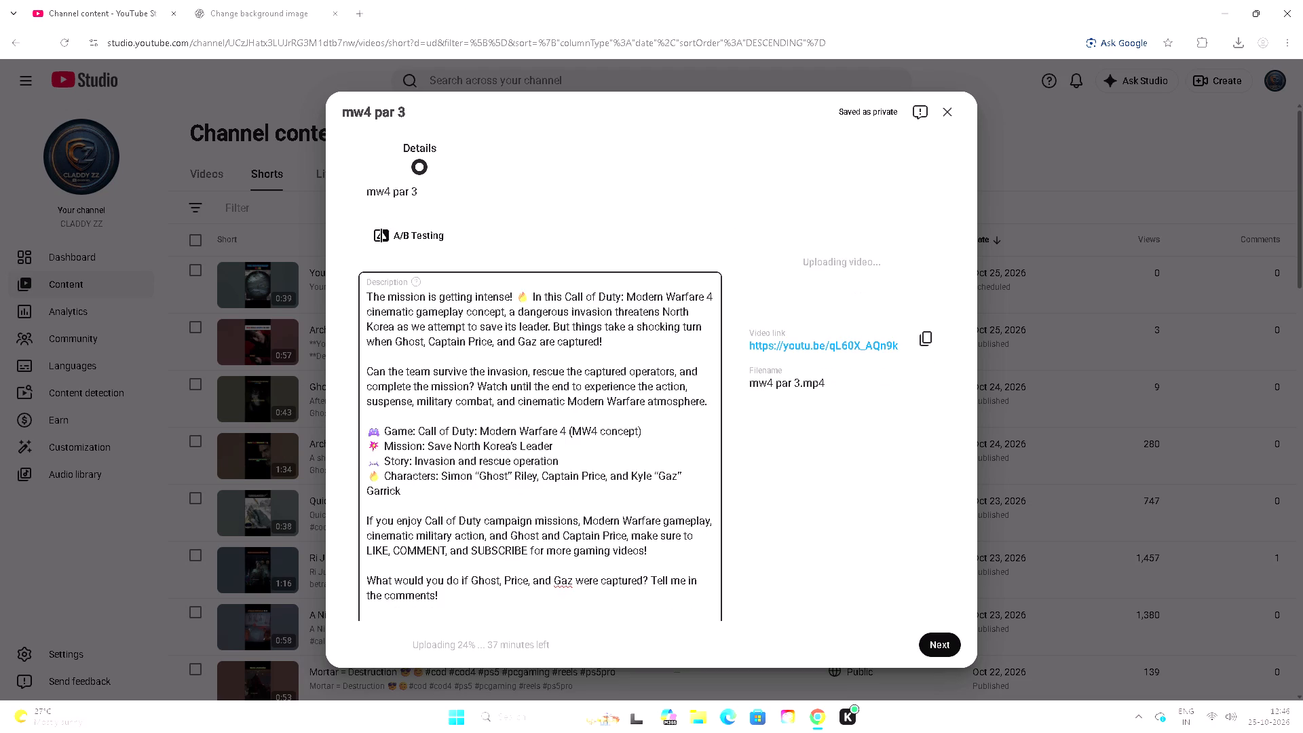
scroll(595, 390, up, 3)
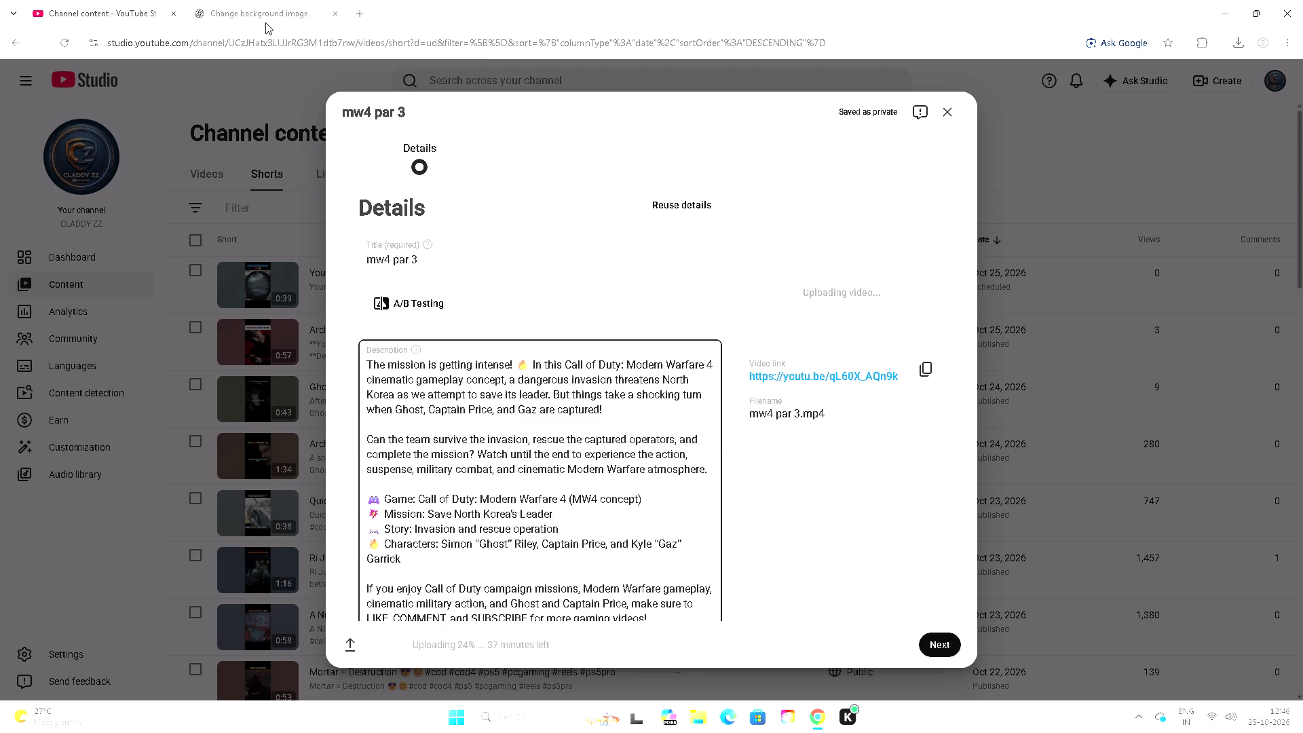
click(265, 22)
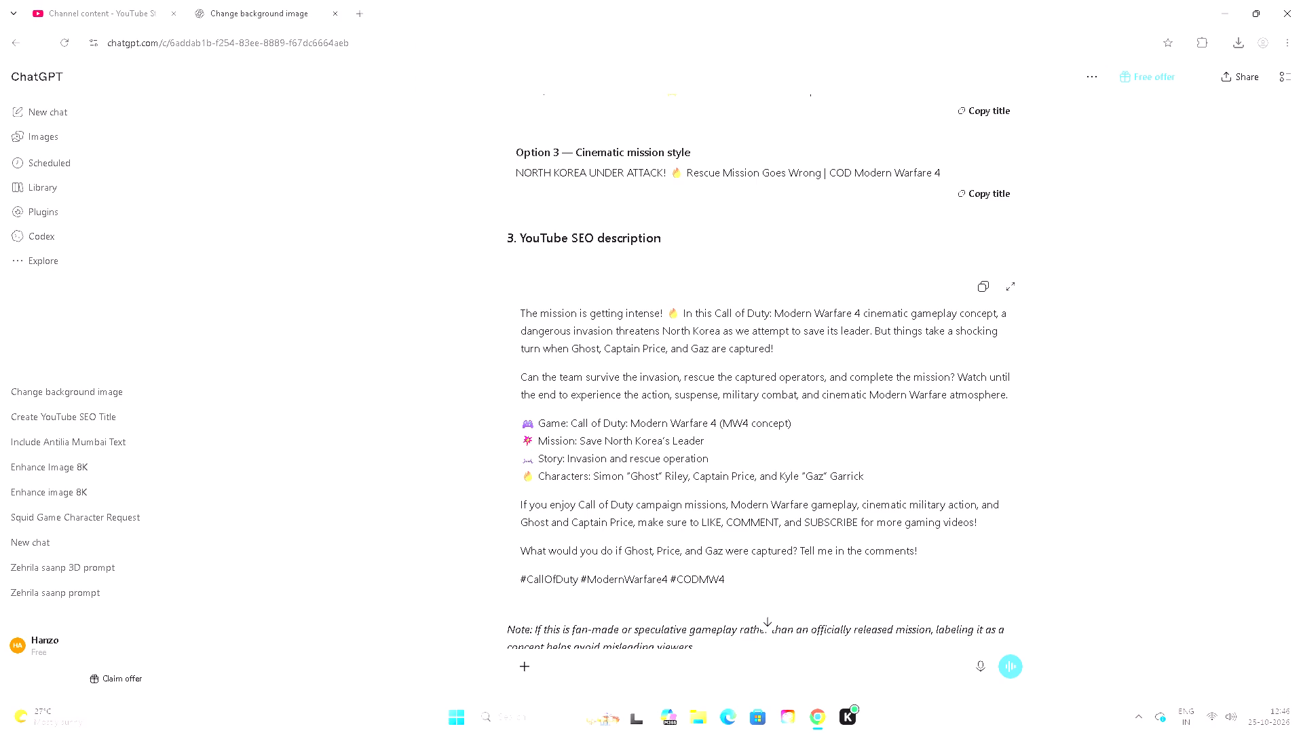
scroll(818, 355, up, 2)
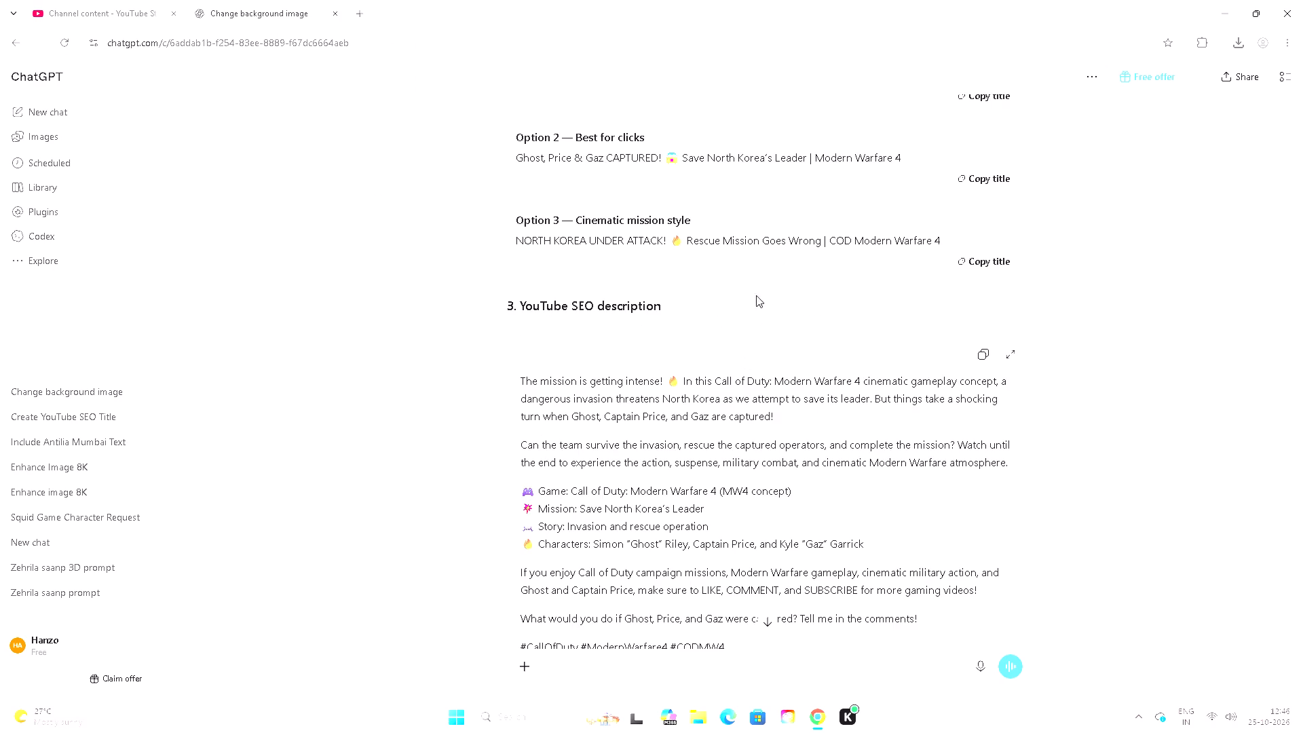
scroll(822, 359, up, 1)
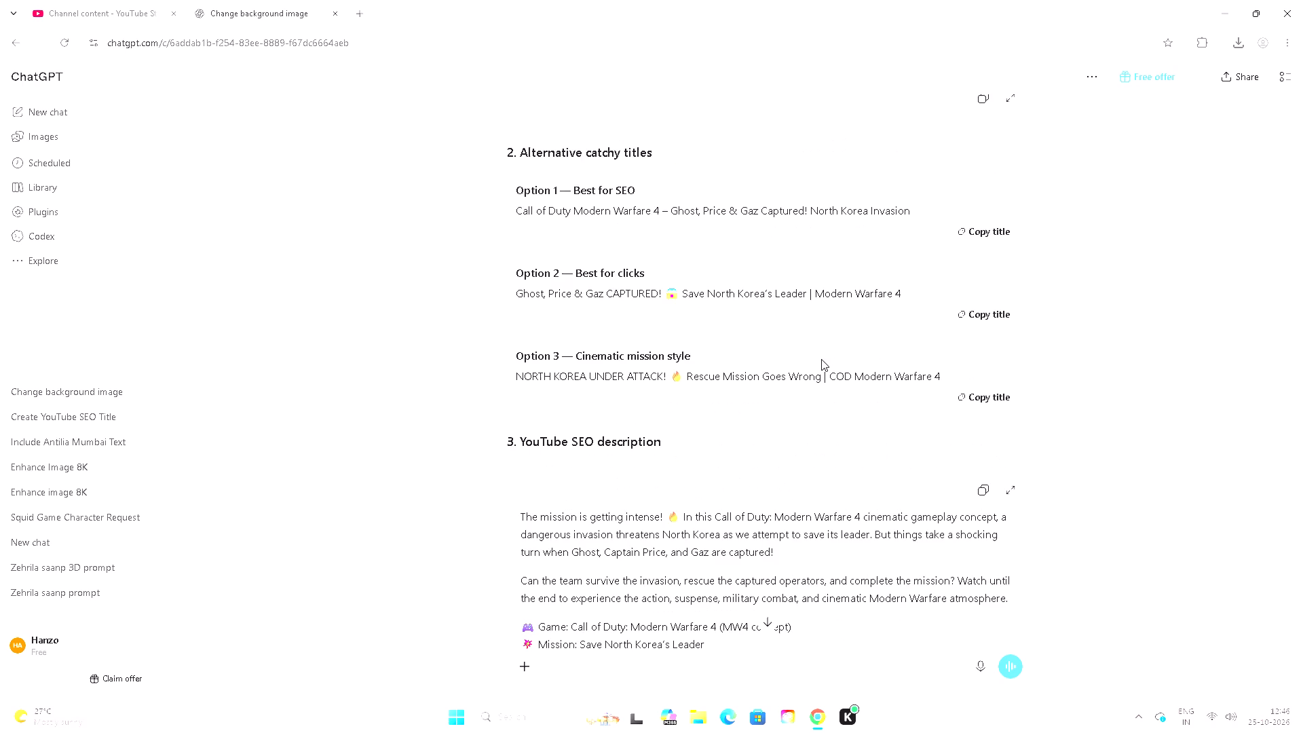
click(975, 398)
Replace the "mw4 par 3" title in YouTube Studio with the copied "NORTH KOREA UNDER ATTACK! 🔥 Rescue Mission Goes Wrong | COD Modern Warfare 4".
click(109, 19)
click(430, 267)
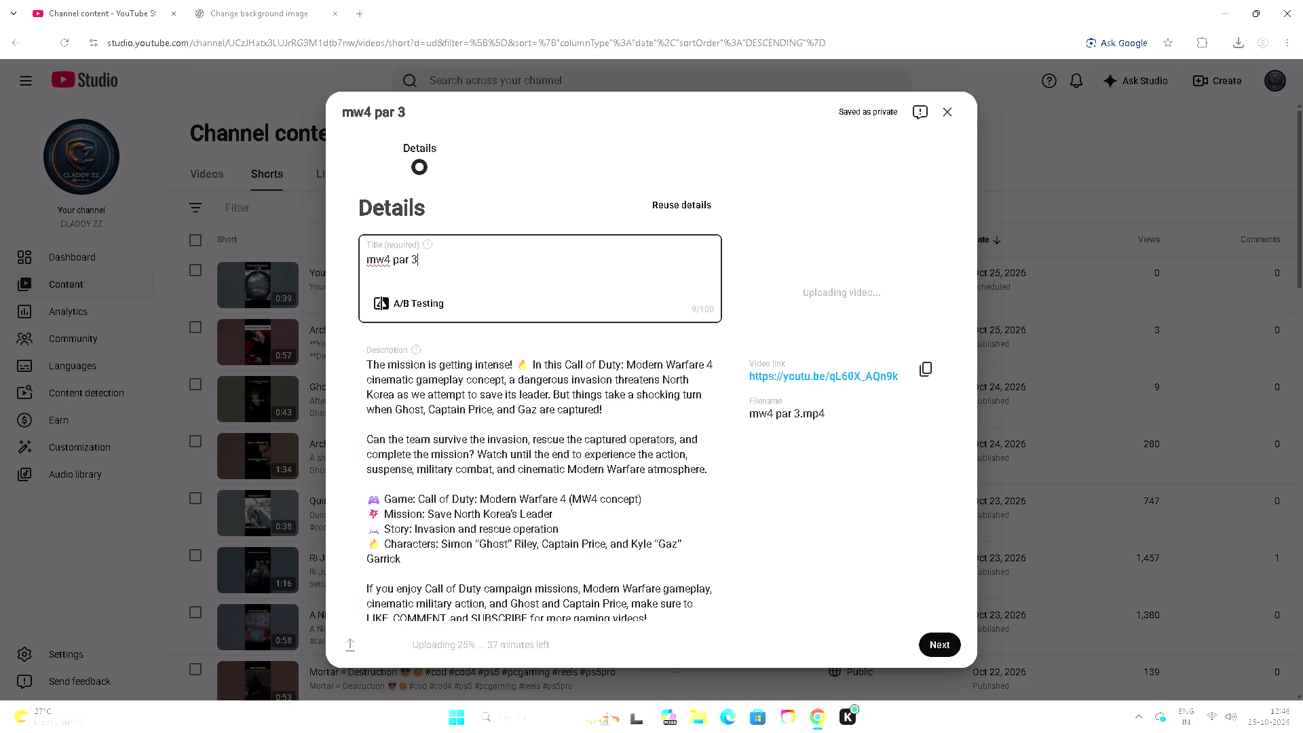
key(BackSpace)
key(BackSpace)
key(BackSpace)
key(BackSpace)
key(BackSpace)
key(BackSpace)
key(BackSpace)
key(BackSpace)
key(BackSpace)
key(BackSpace)
key(BackSpace)
key(BackSpace)
key(BackSpace)
key(BackSpace)
key(BackSpace)
key(BackSpace)
key(ctrl+v)
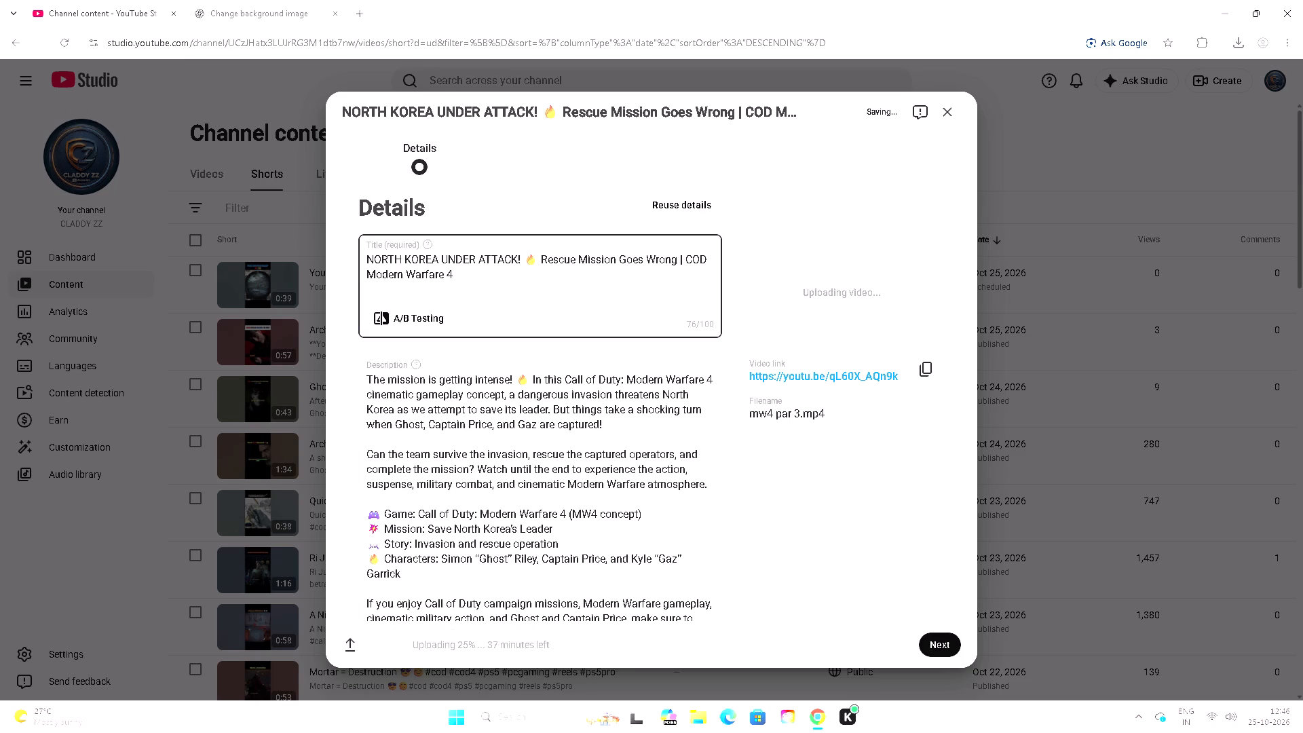
Append "Part 3" and the hashtag #cod to the end of the video title.
click(478, 275)
key(space)
text(Part 3)
key(space)
text(#)
text(cod)
key(Return)
key(BackSpace)
key(BackSpace)
key(BackSpace)
key(BackSpace)
key(BackSpace)
key(BackSpace)
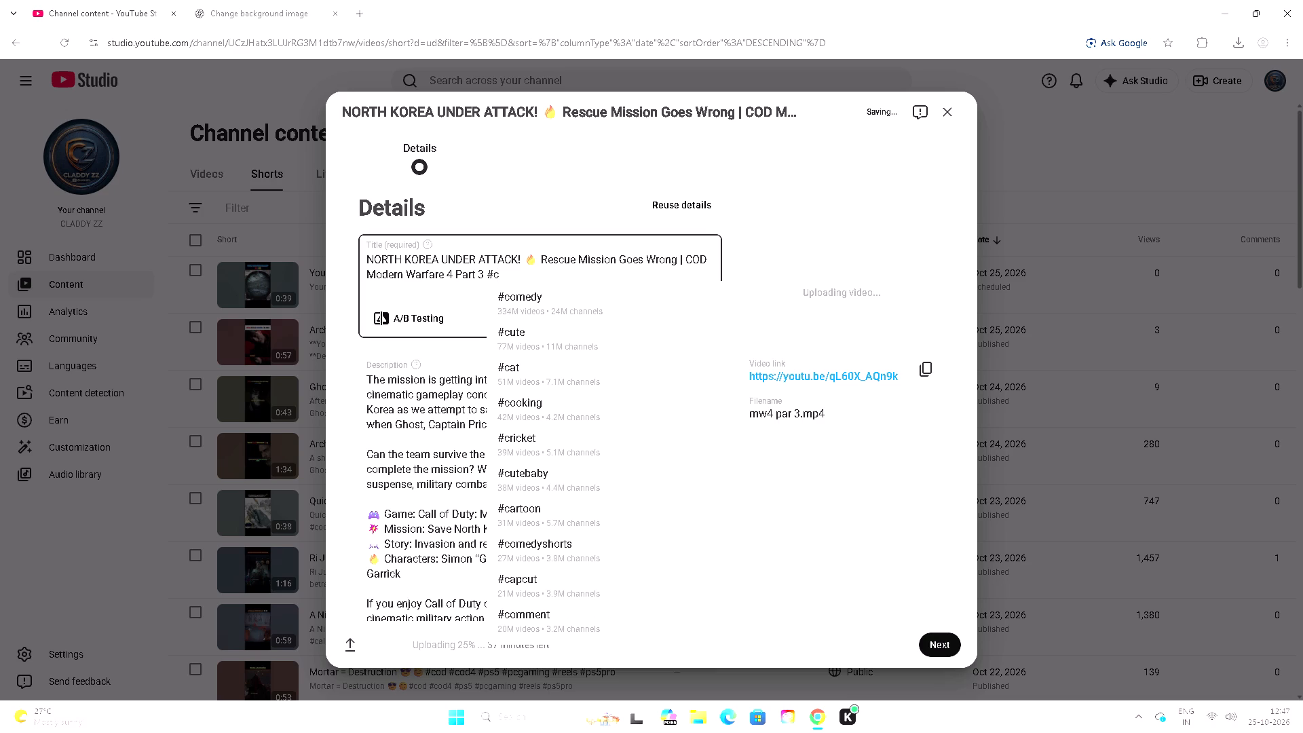
text(od)
key(Return)
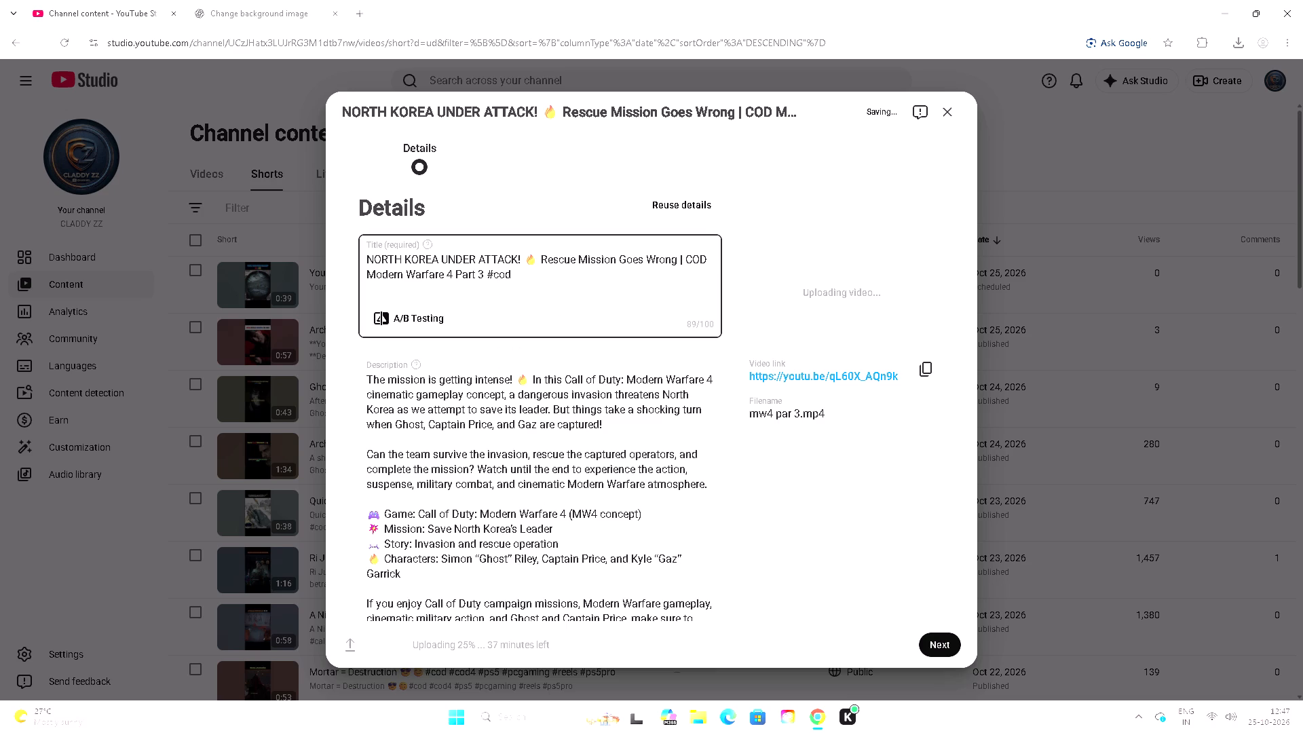
Add the suggested hashtag #callofdutymodernwarfare after #cod in the video title.
key(shift+numbersign)
text(call)
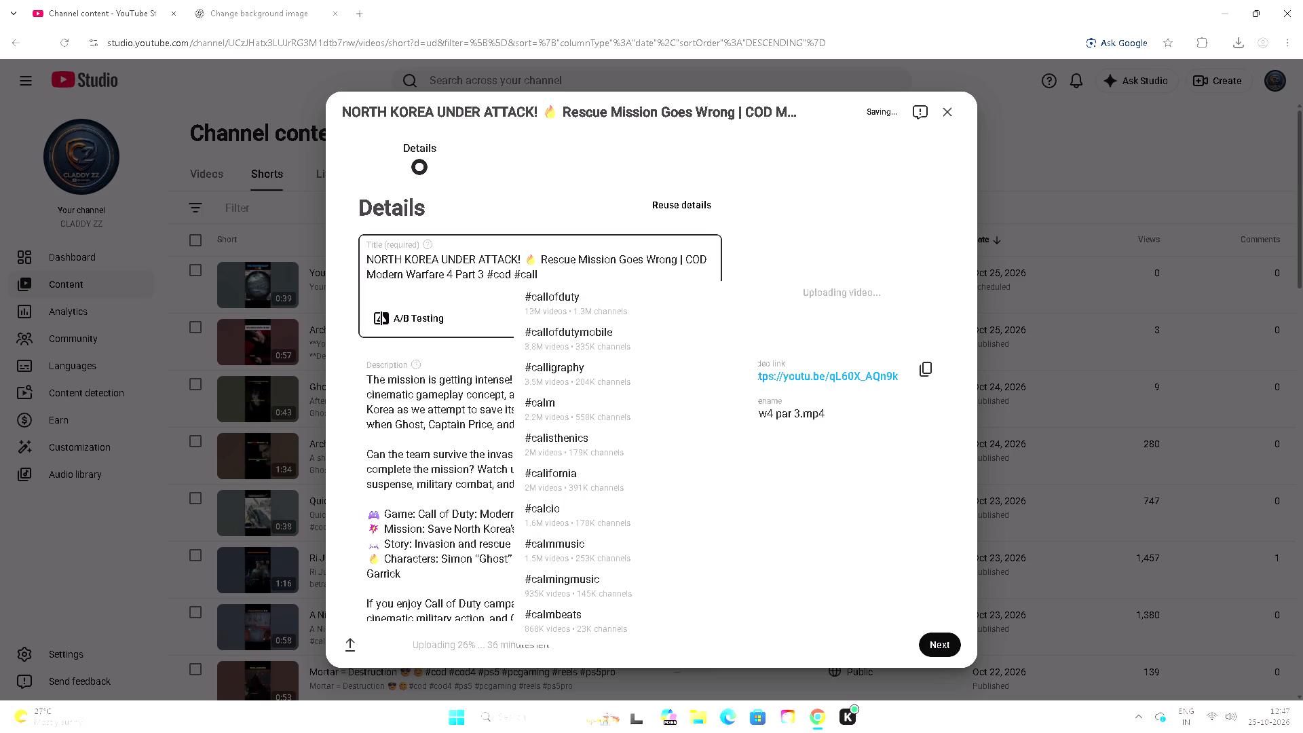
key(Down)
key(Down)
key(Down)
key(Down)
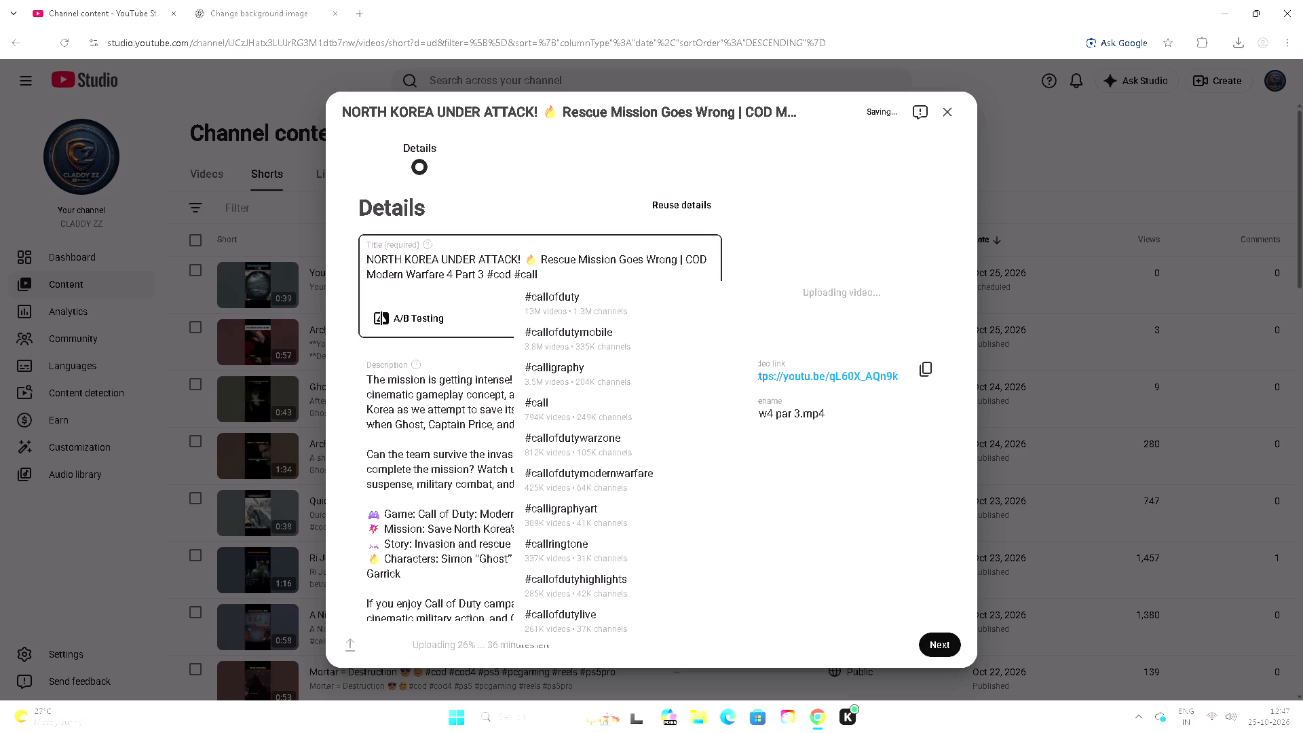
key(Down)
key(Return)
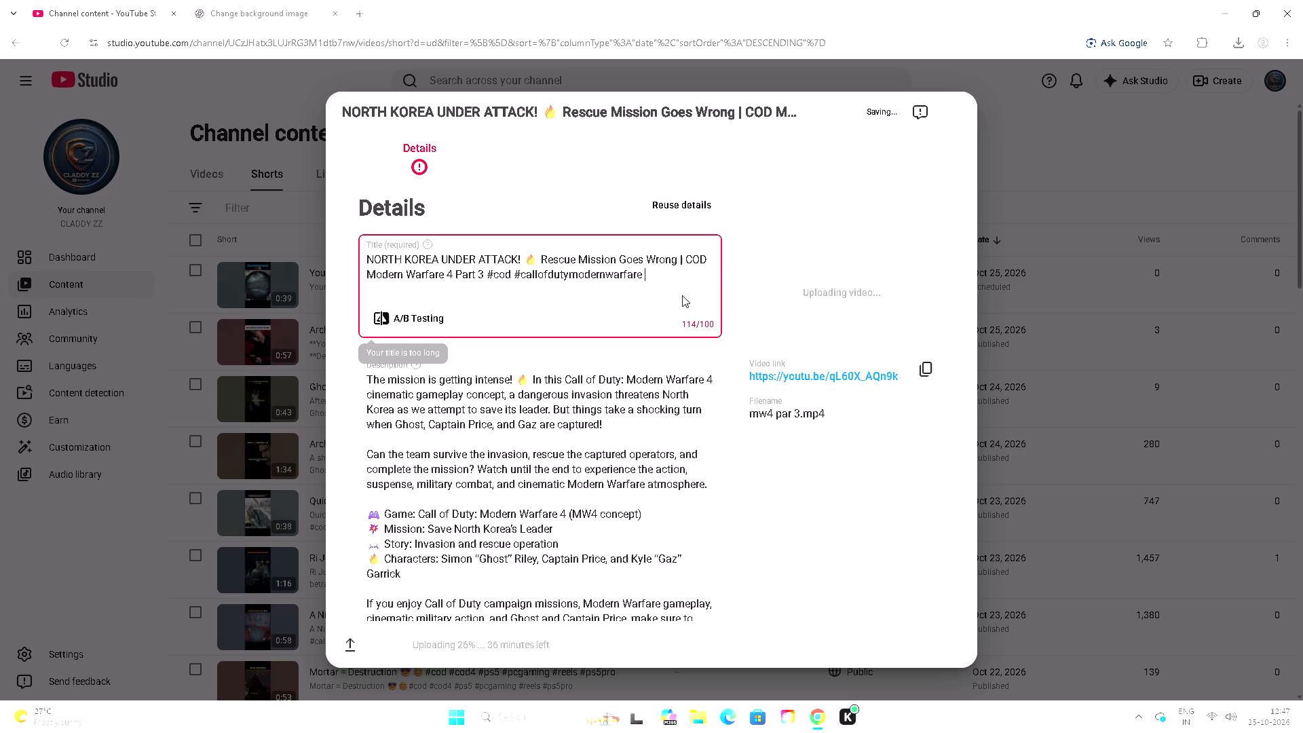
Shorten the title by removing "COD Modern Warfare 4", leaving a "|" separator between "Rescue Mission Goes Wrong" and "Part 3".
click(453, 276)
key(BackSpace)
key(BackSpace)
key(BackSpace)
key(BackSpace)
key(BackSpace)
key(BackSpace)
key(BackSpace)
key(BackSpace)
key(BackSpace)
key(BackSpace)
key(BackSpace)
key(BackSpace)
key(BackSpace)
key(BackSpace)
key(BackSpace)
key(BackSpace)
key(BackSpace)
key(BackSpace)
key(BackSpace)
key(BackSpace)
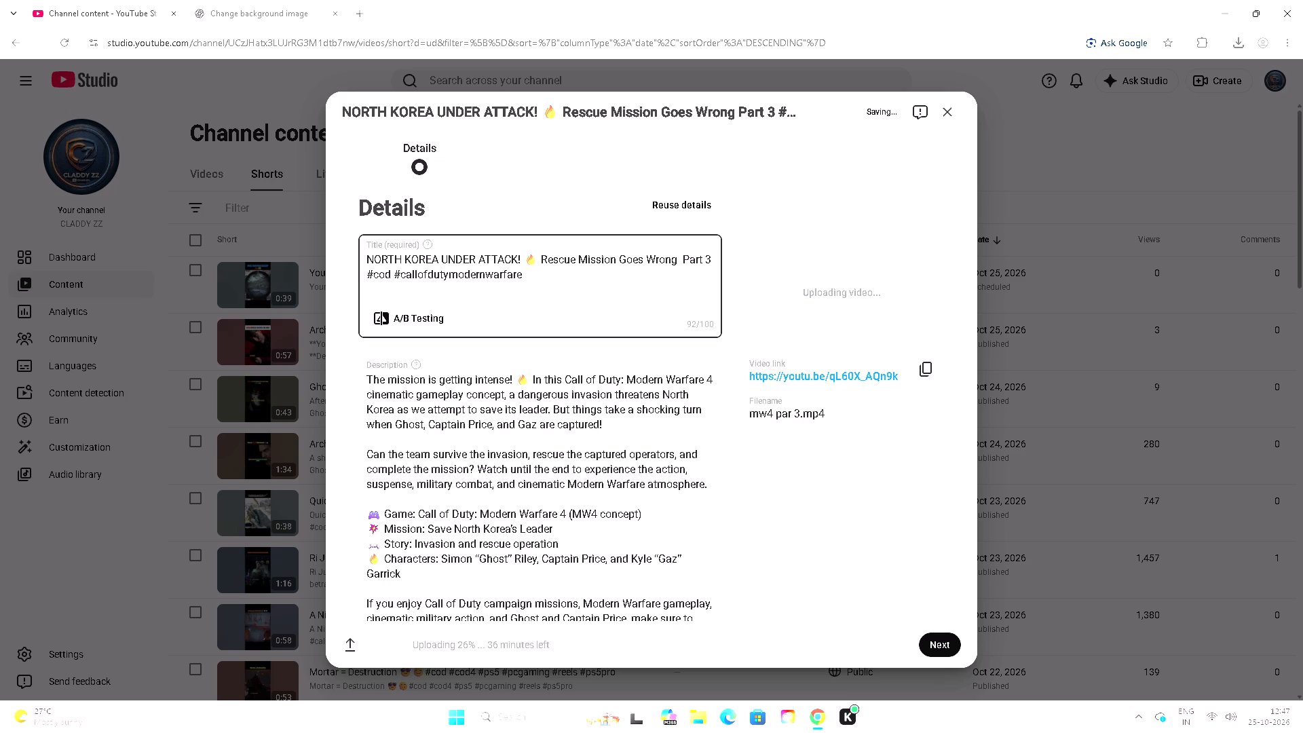
key(shift+bar)
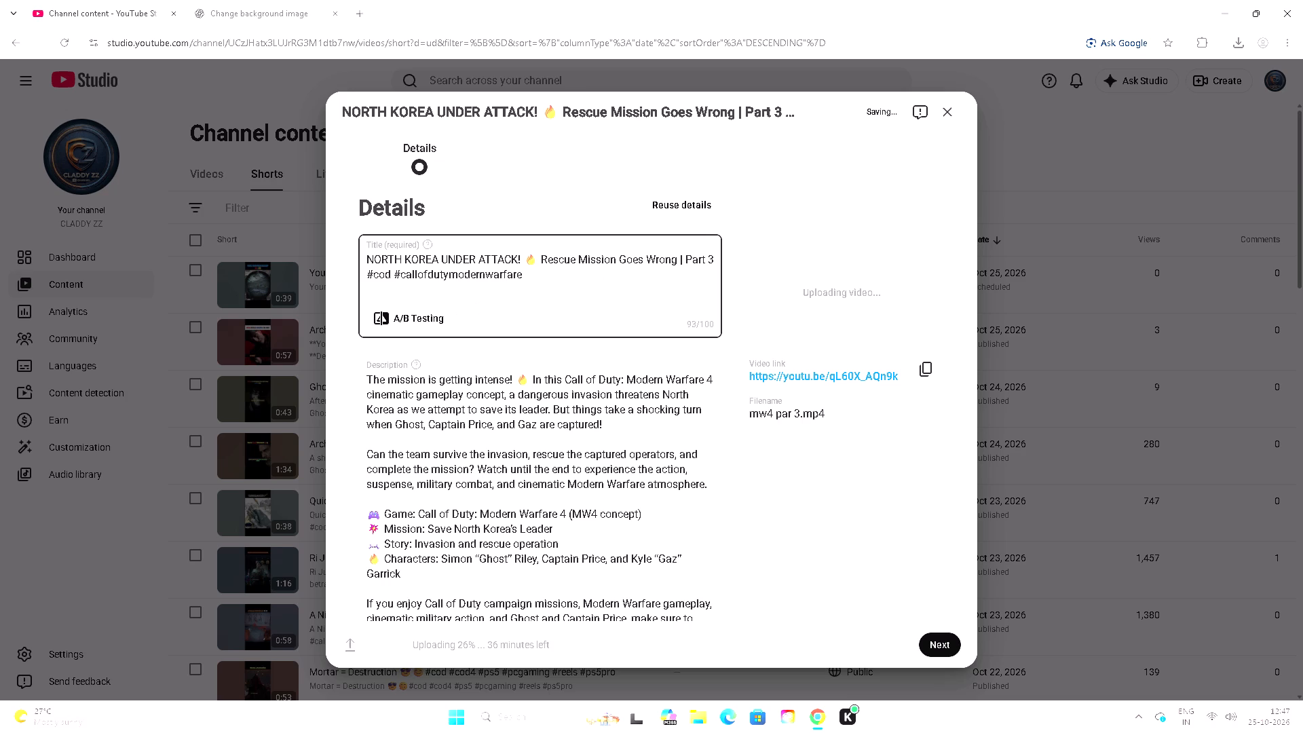
Add the hashtag #mw4 at the end of the video title.
click(531, 275)
key(shift+numbersign)
text(mw4)
key(Return)
scroll(560, 415, down, 3)
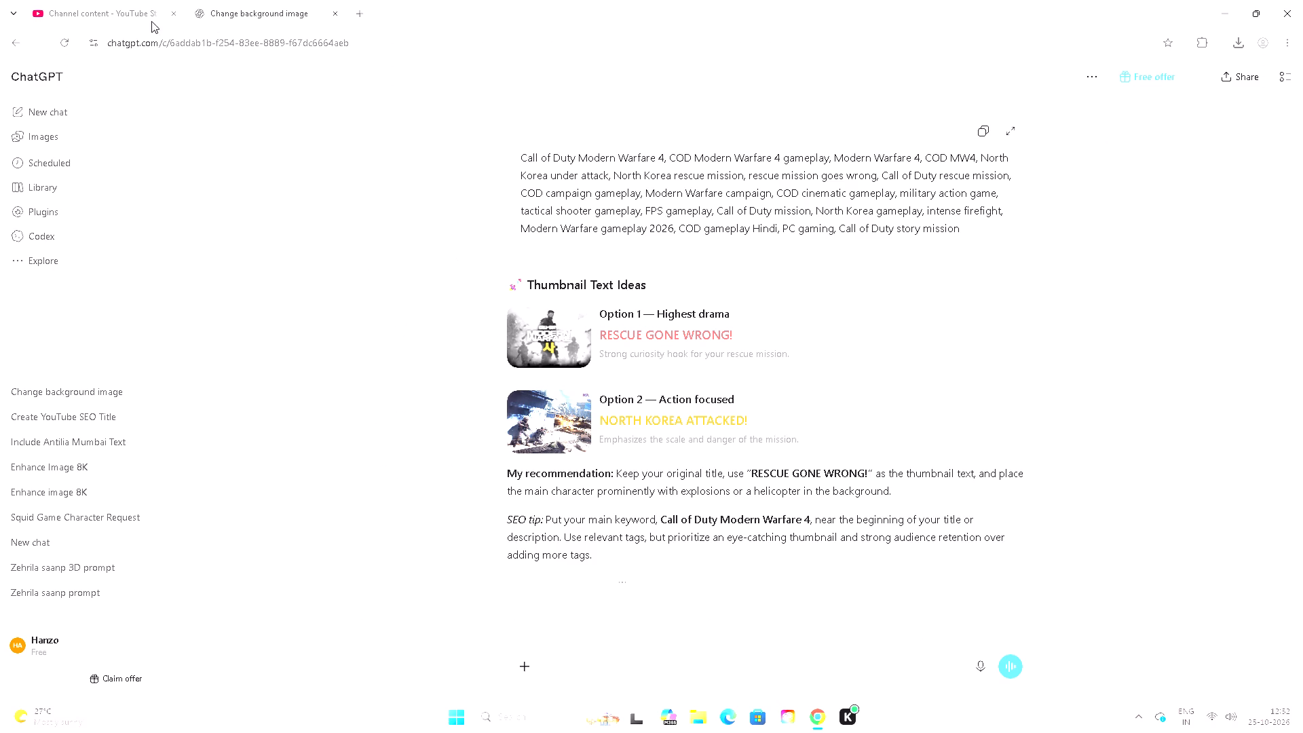
click(134, 6)
scroll(634, 339, up, 17)
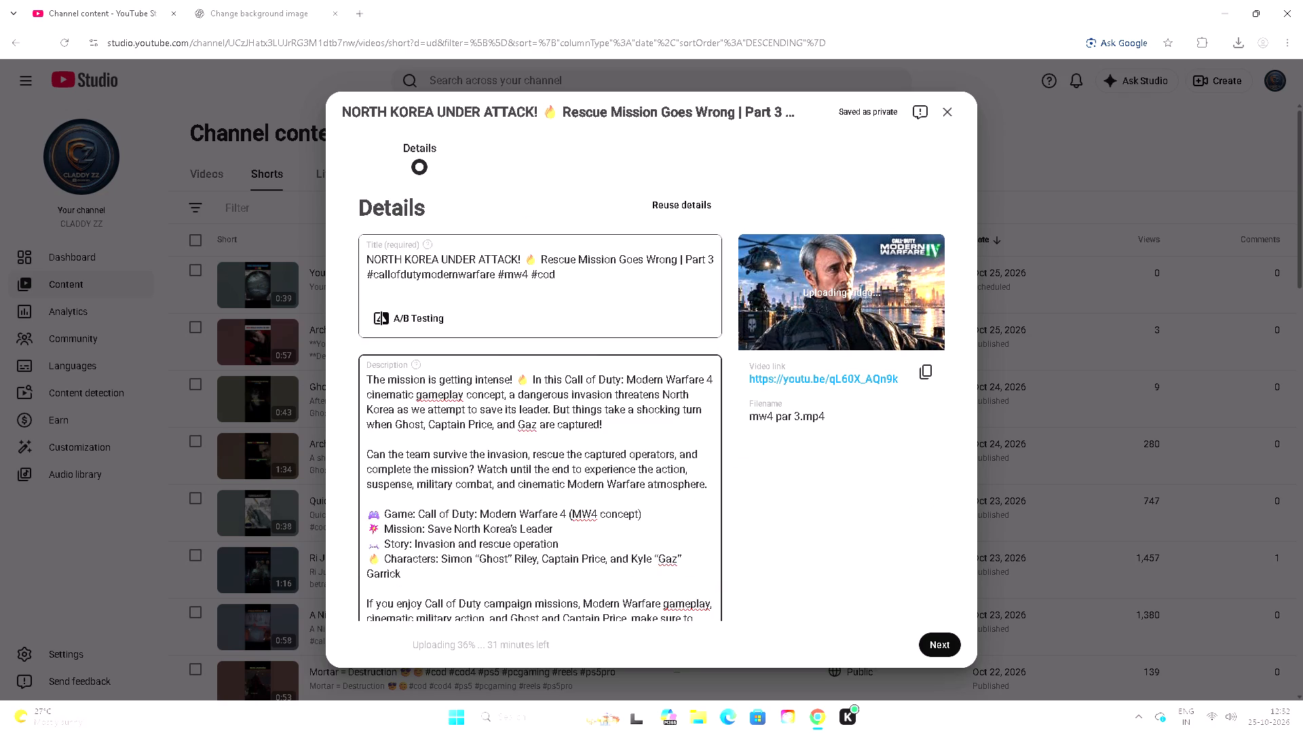
scroll(573, 390, down, 9)
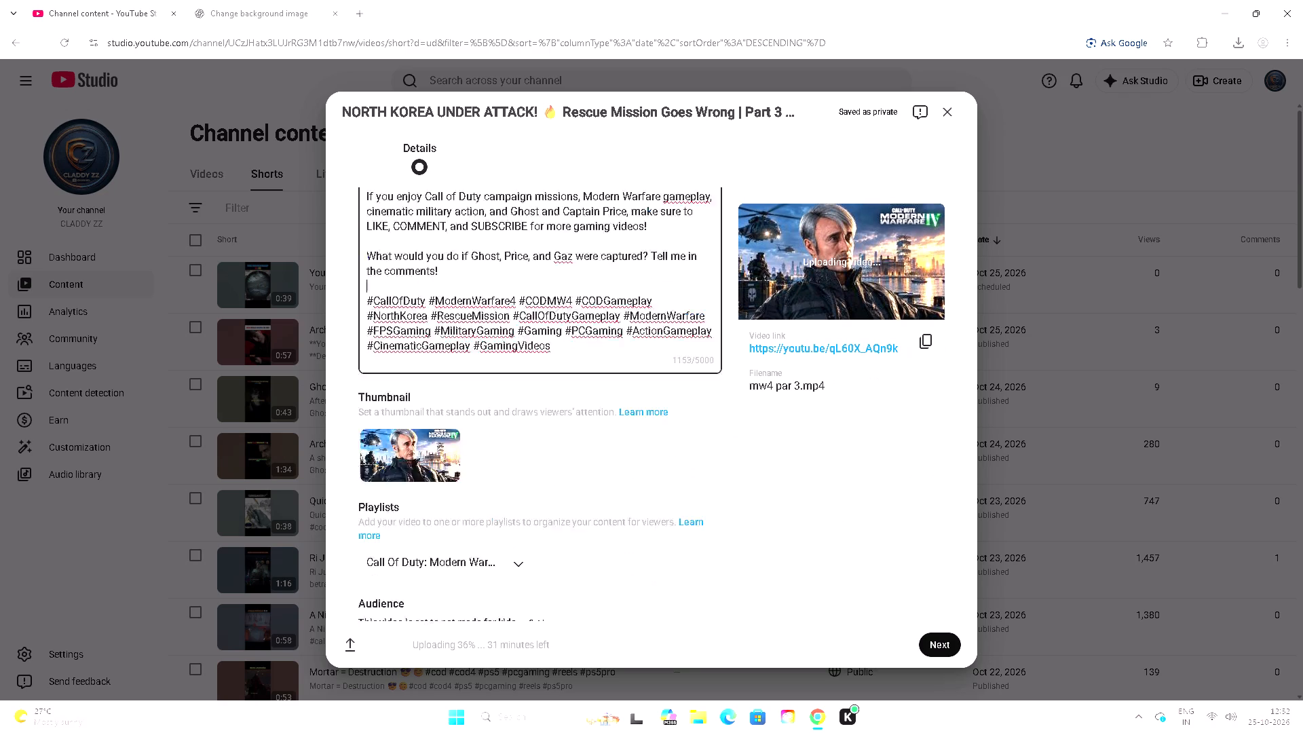
scroll(516, 288, up, 3)
click(683, 331)
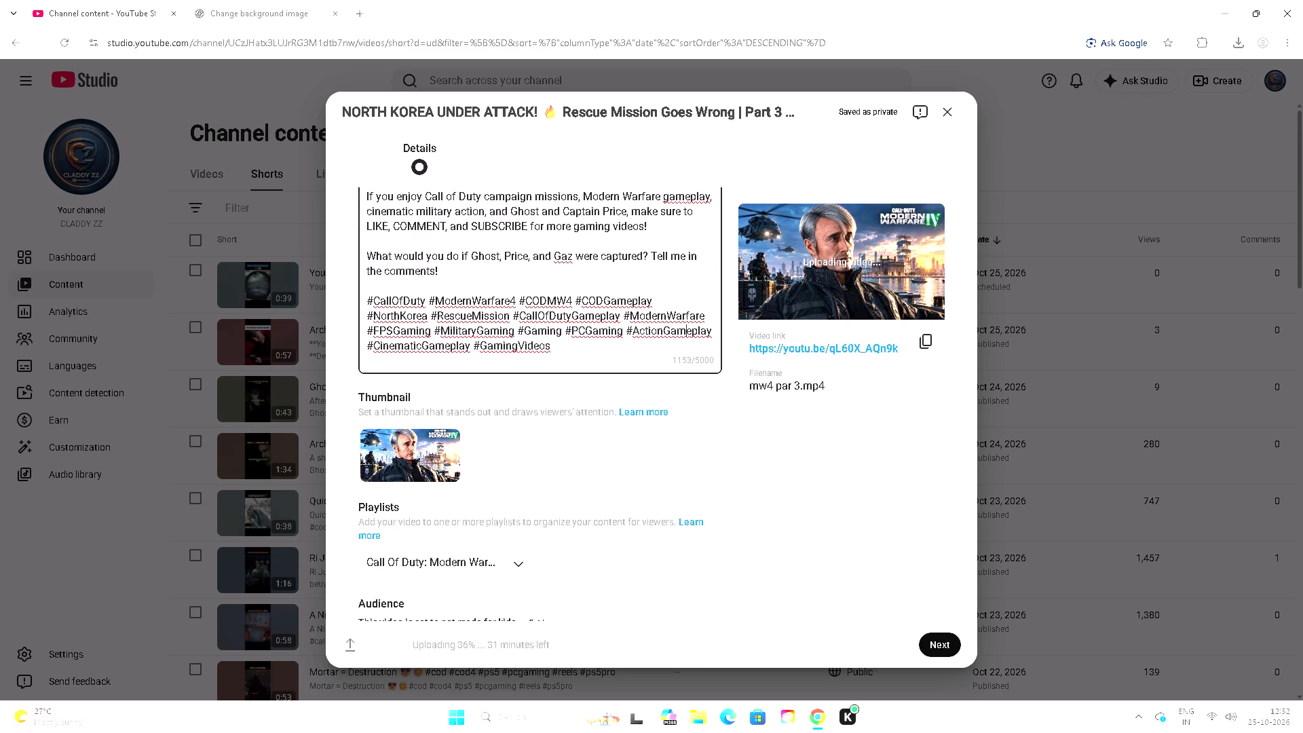
double_click(681, 334)
click(651, 362)
Check the hashtags at the end of the description and review the title, audience, AI use and tags settings.
click(522, 346)
click(402, 346)
scroll(434, 303, up, 3)
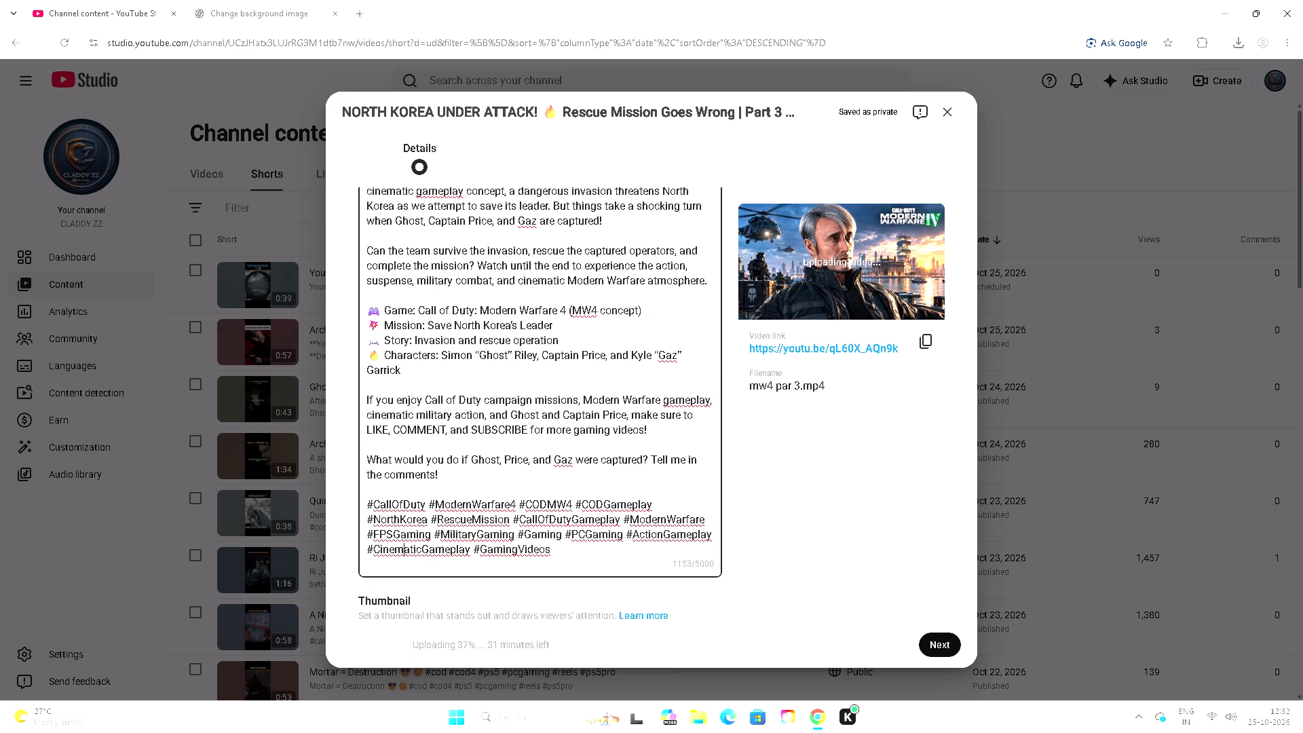
scroll(495, 468, up, 3)
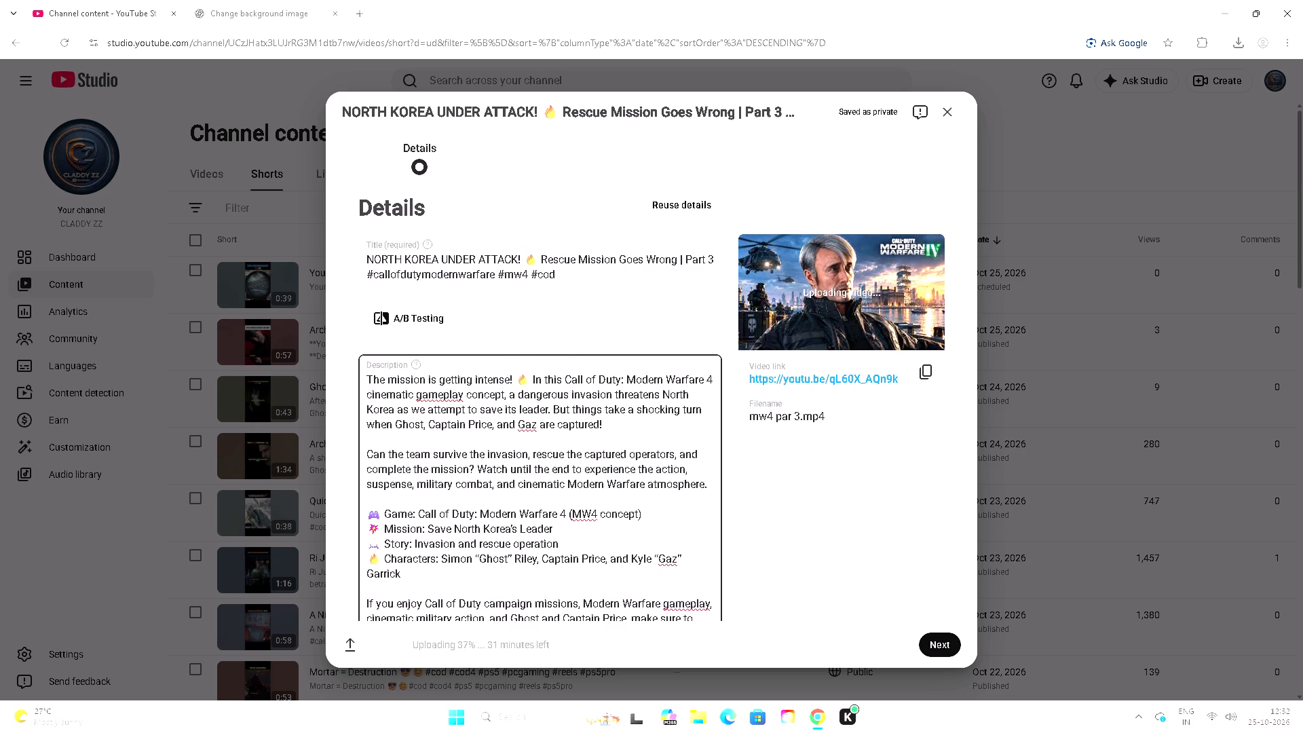
scroll(495, 468, down, 5)
click(398, 370)
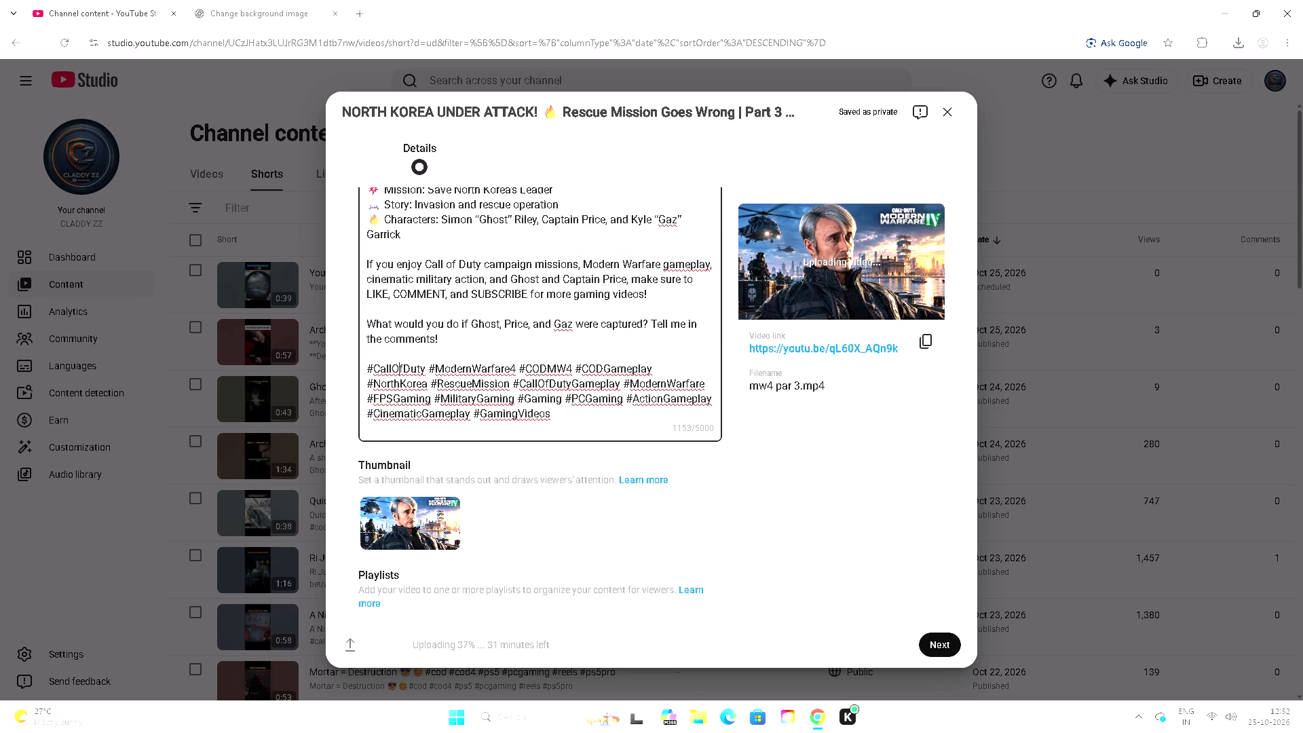
click(398, 370)
click(633, 419)
scroll(633, 419, down, 9)
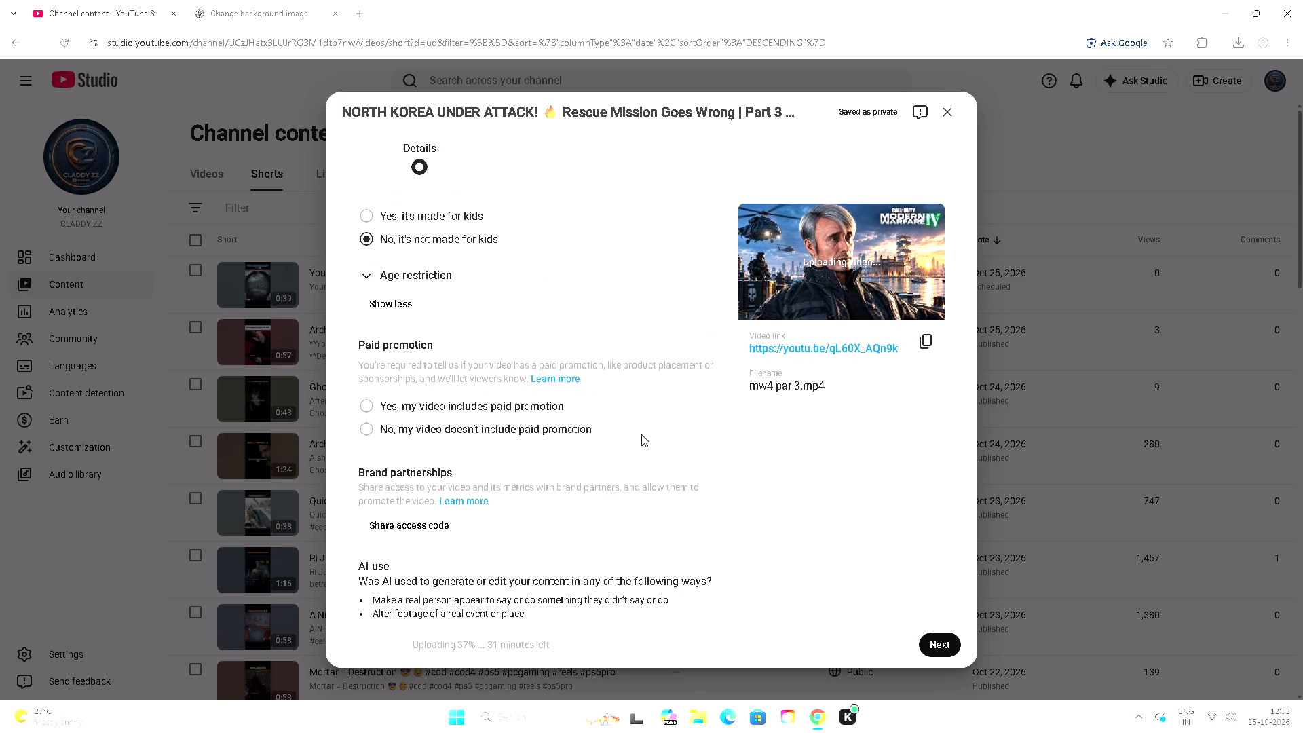
scroll(641, 436, down, 9)
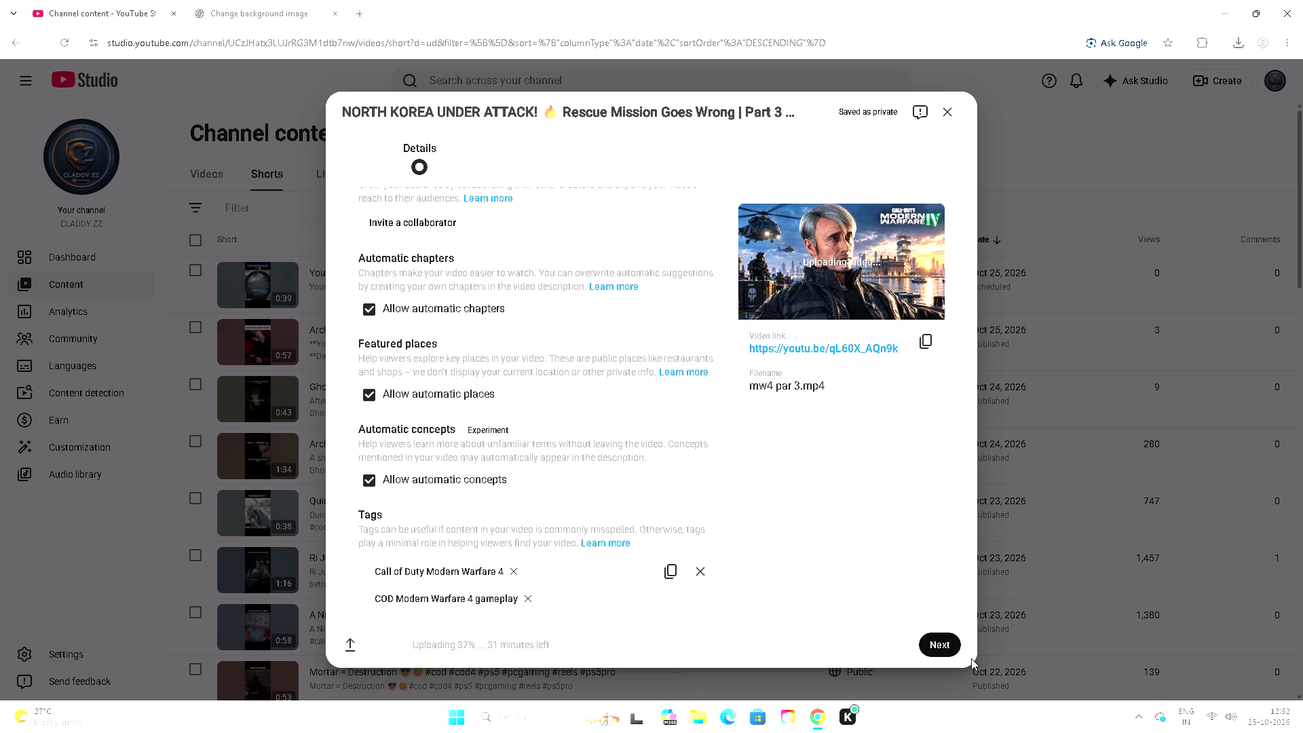
Add an end screen with the upper-row "1 video, 1 subscribe" template plus the Call Of Duty: Modern Warefare 4 playlist, and save it.
click(939, 643)
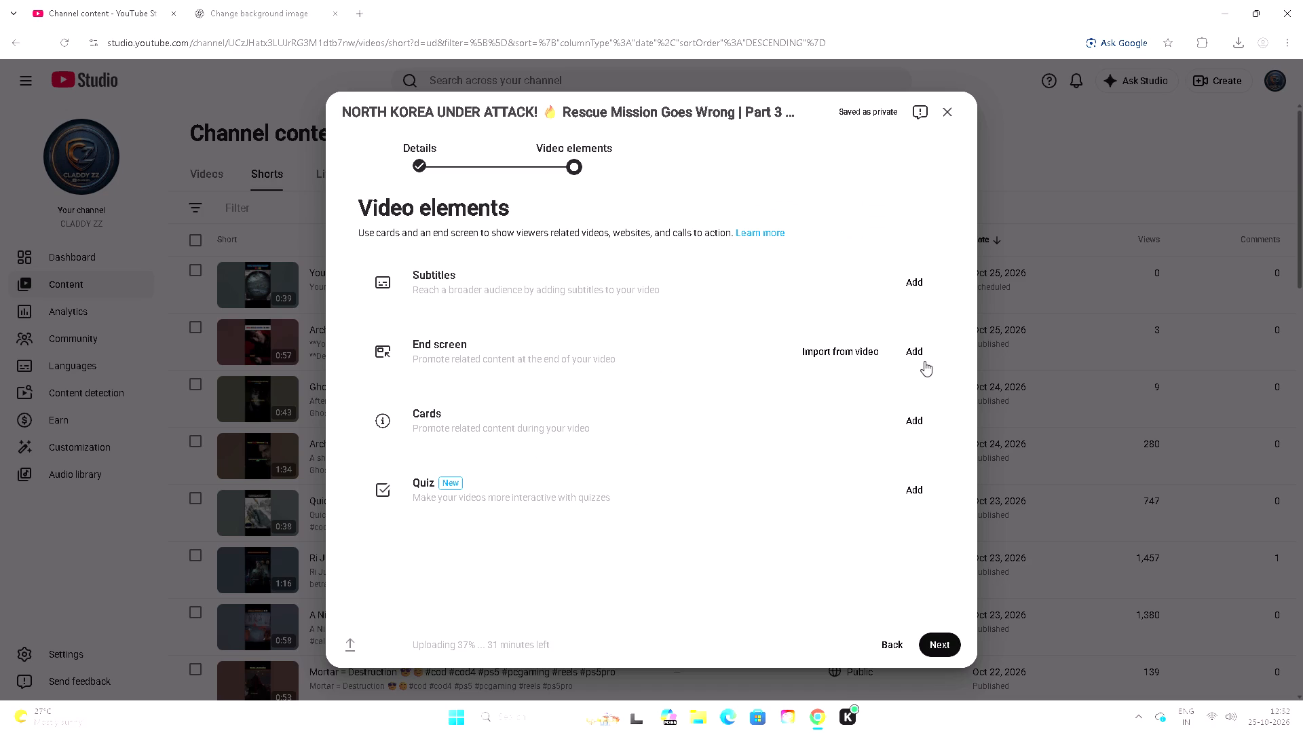
click(920, 356)
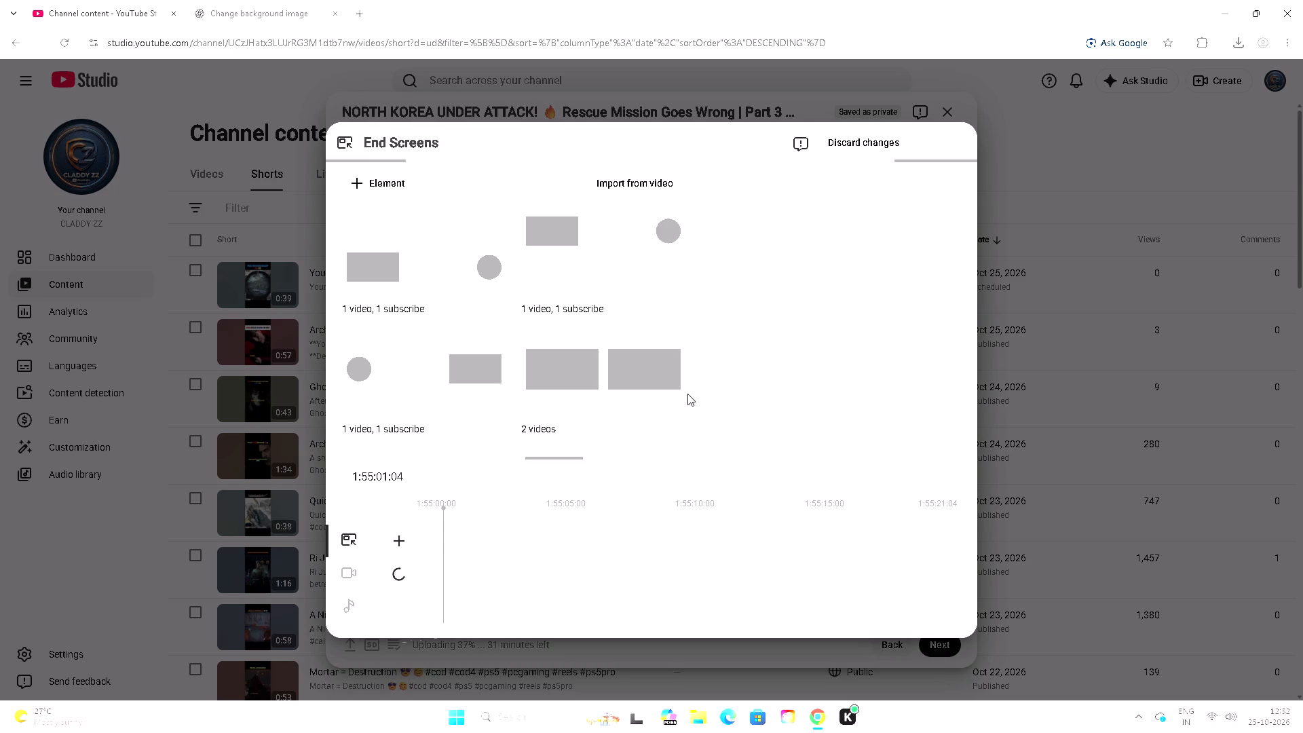
click(607, 267)
click(401, 525)
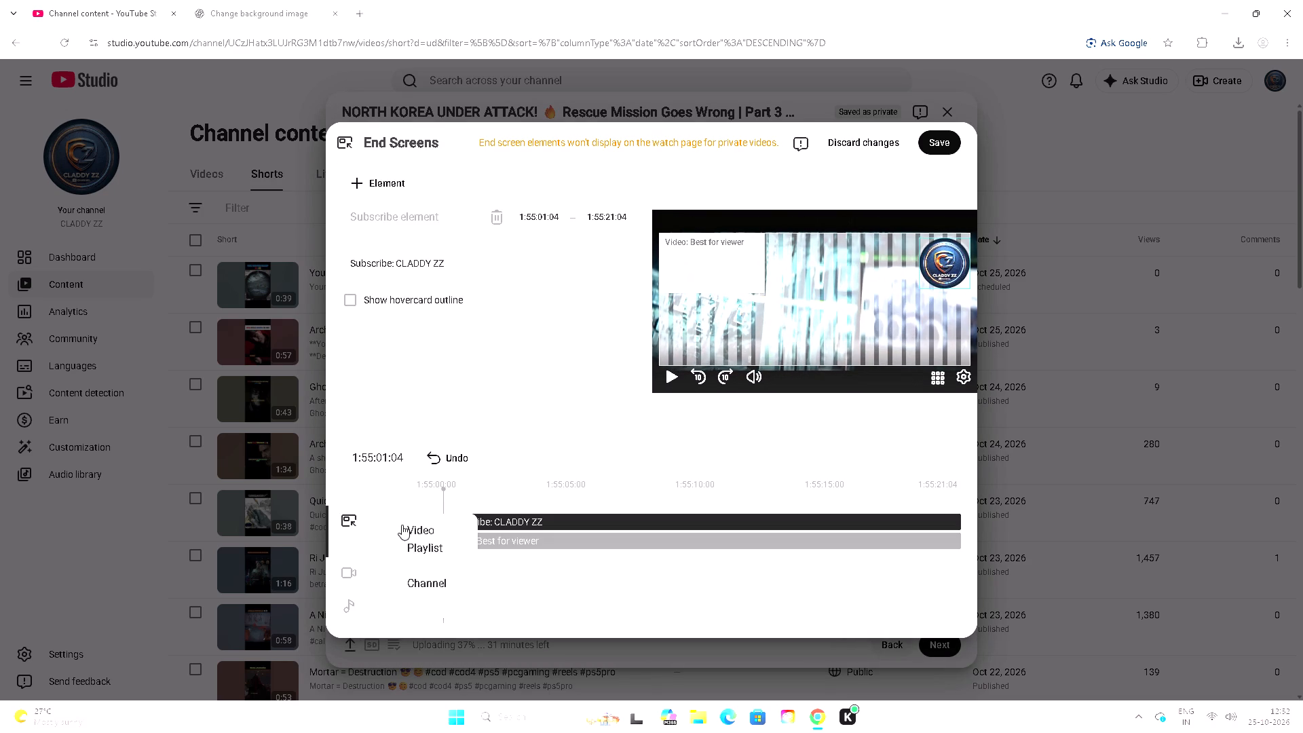
click(431, 542)
click(381, 247)
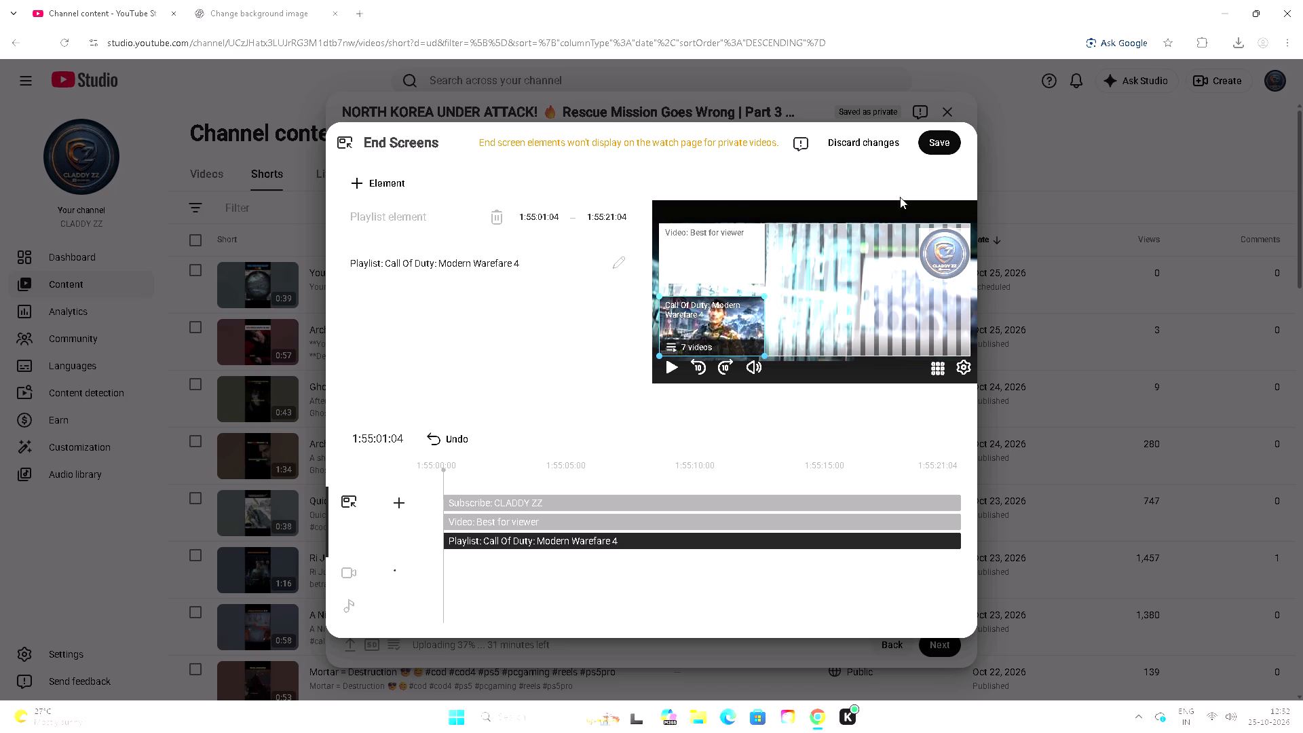
click(934, 147)
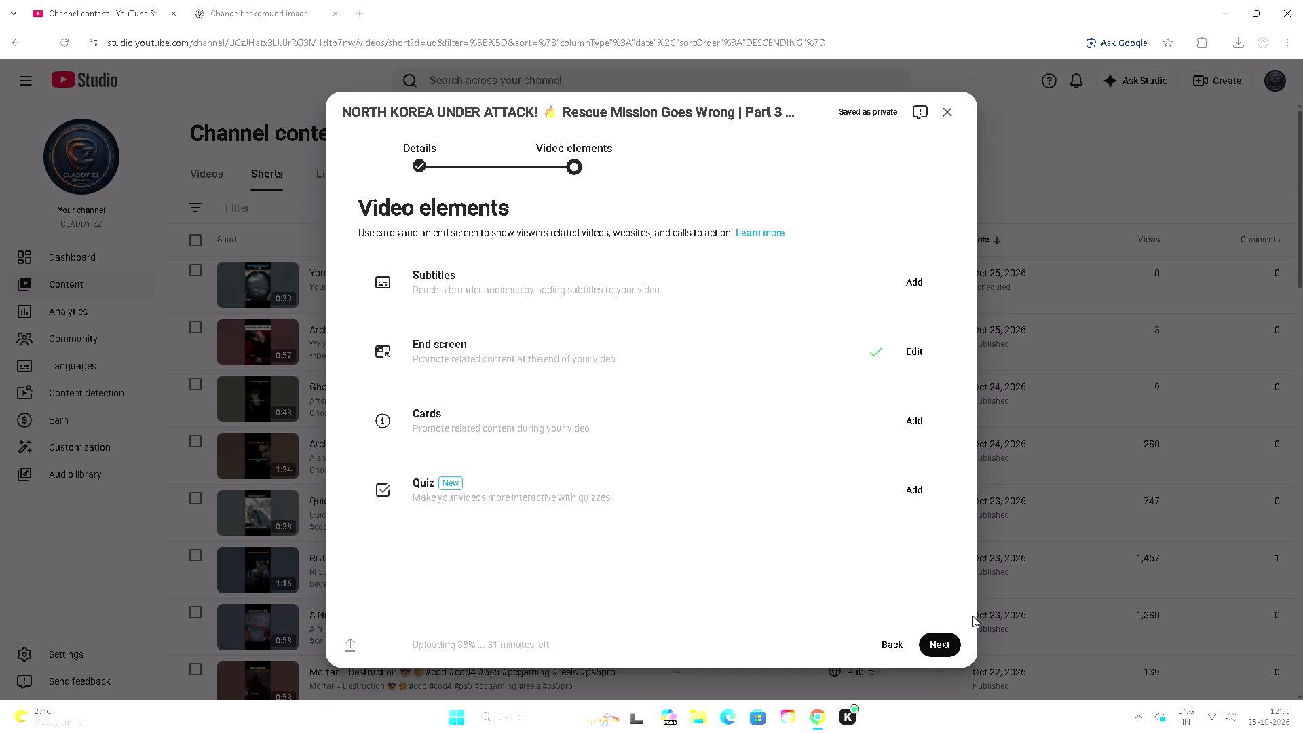
Proceed past the initial check, set the video's visibility to Private, save, and dismiss the uploading notice.
click(939, 647)
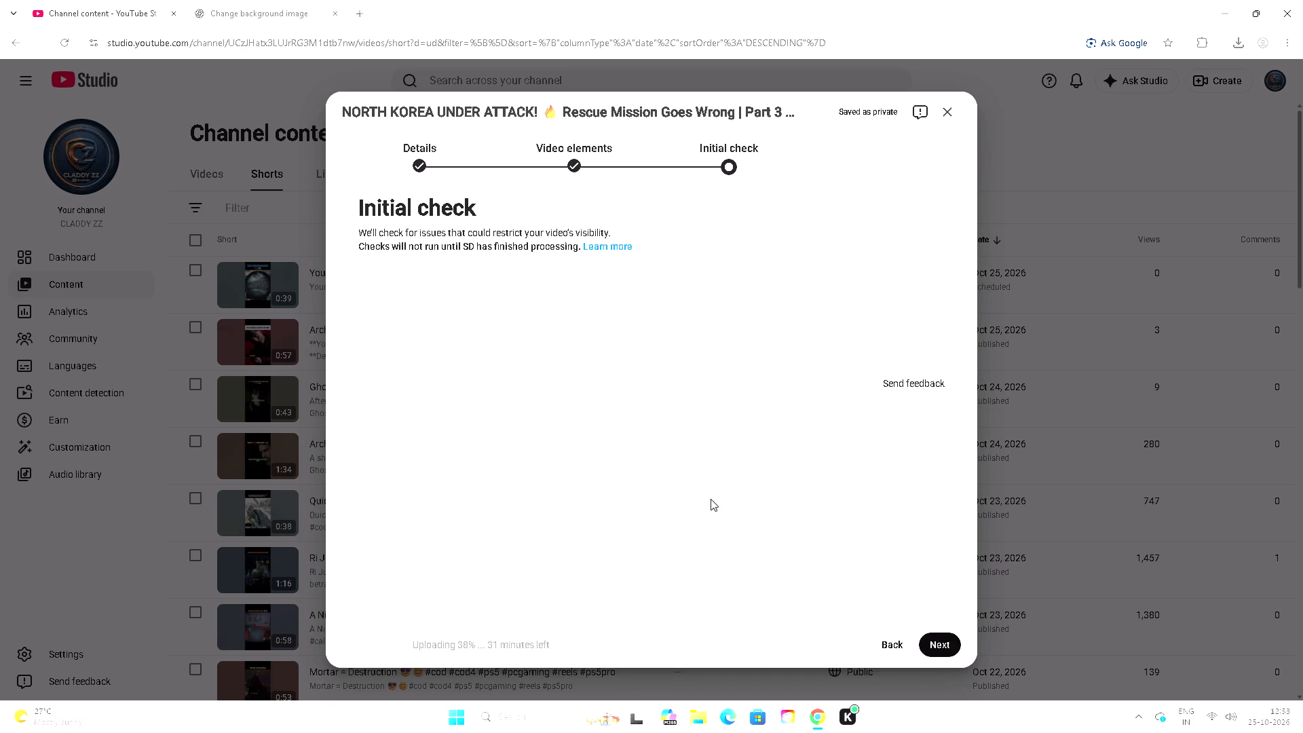
click(949, 652)
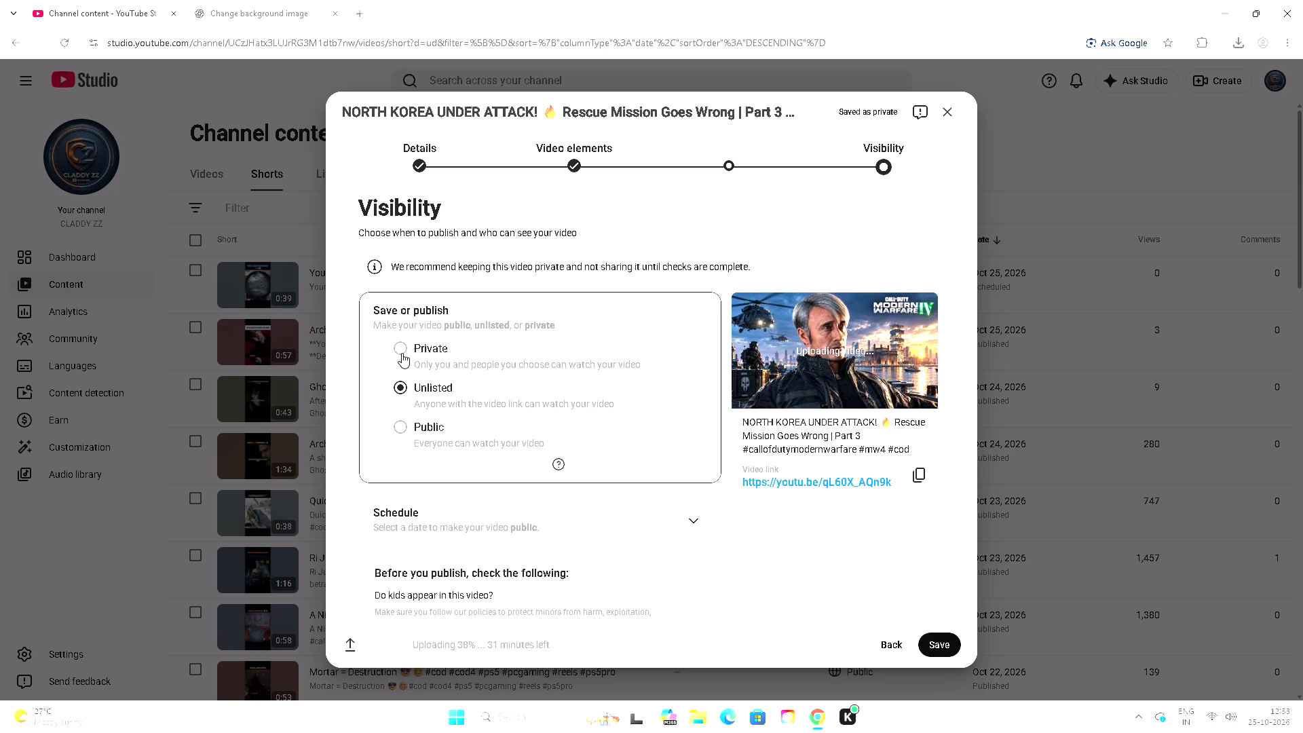
click(401, 357)
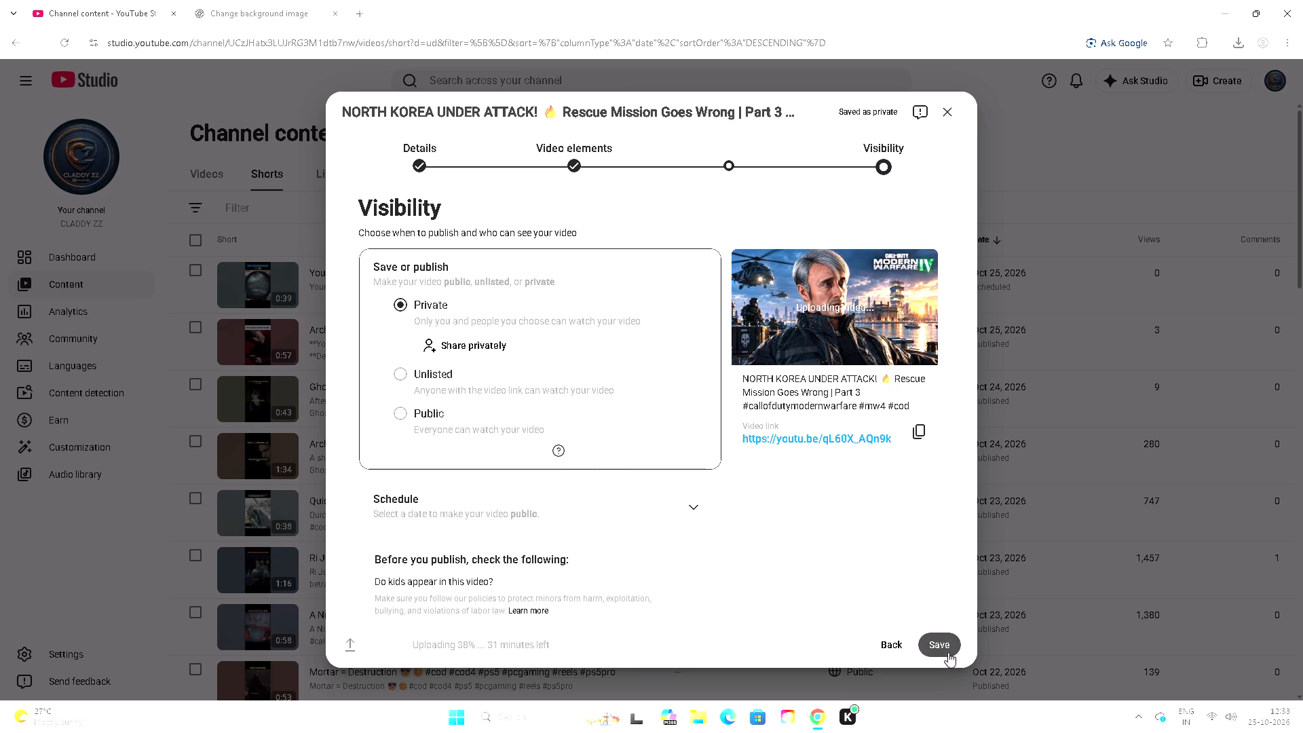
click(947, 650)
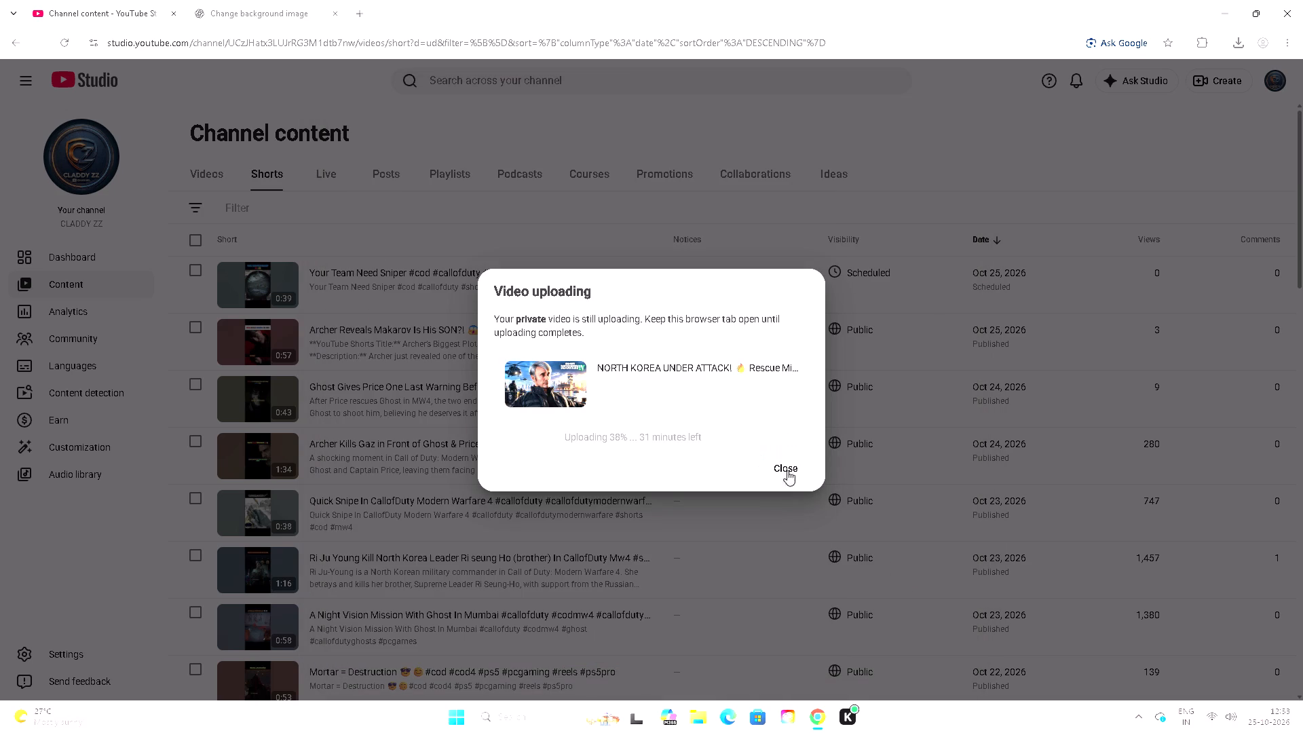
click(784, 472)
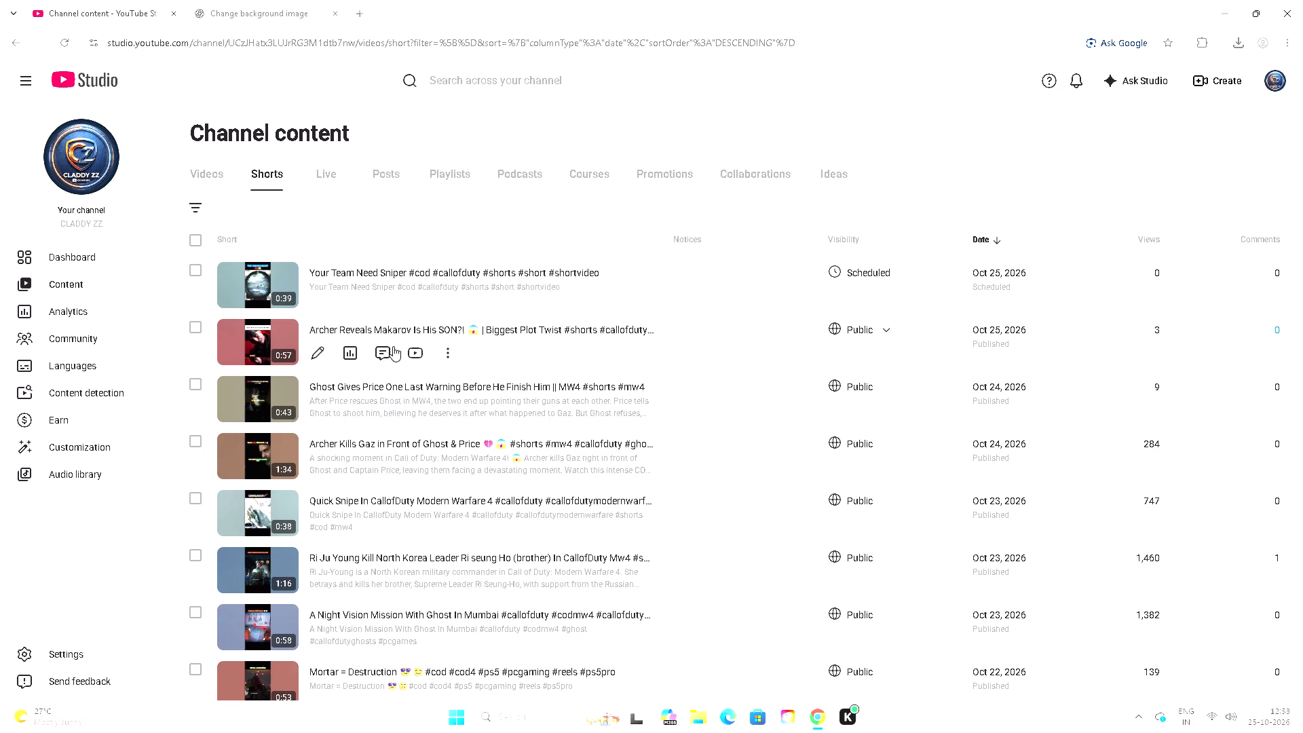
Close the "Change background image" browser tab.
click(332, 12)
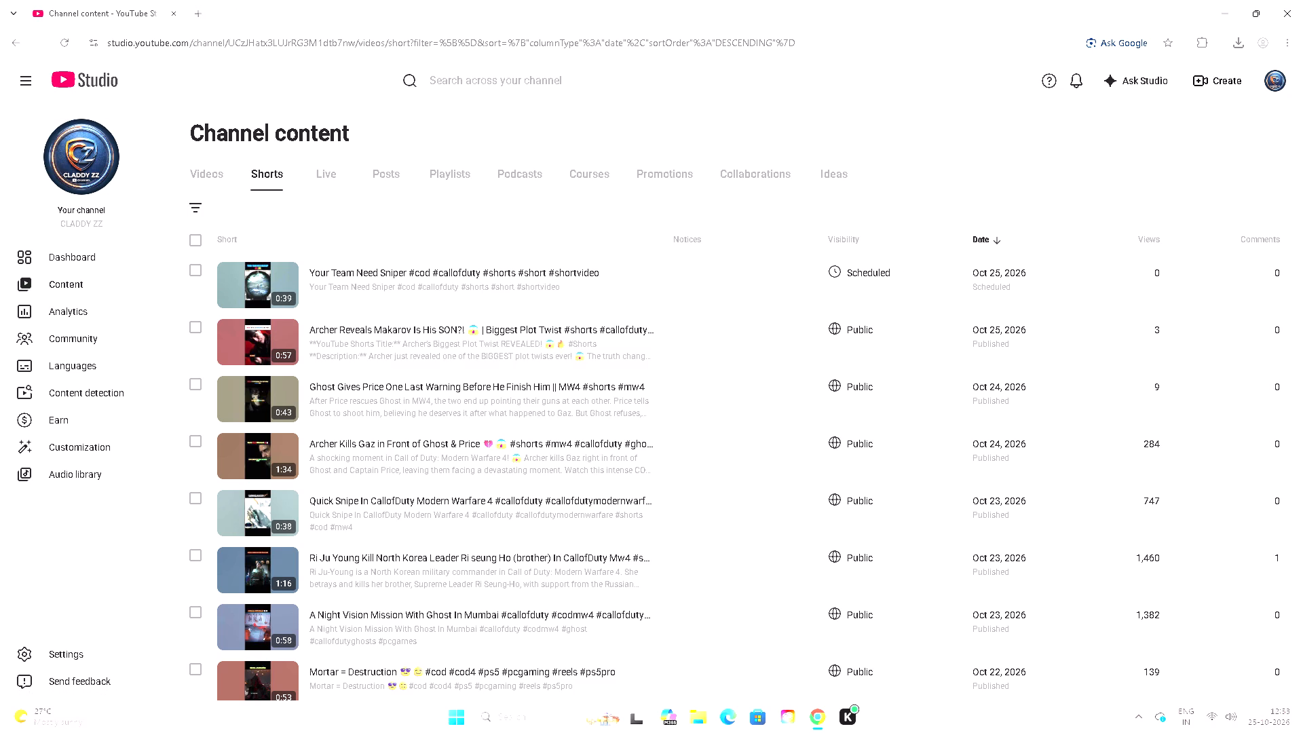
Open the details page of the "NORTH KOREA UNDER ATTACK!" video from the channel's list of videos.
click(202, 183)
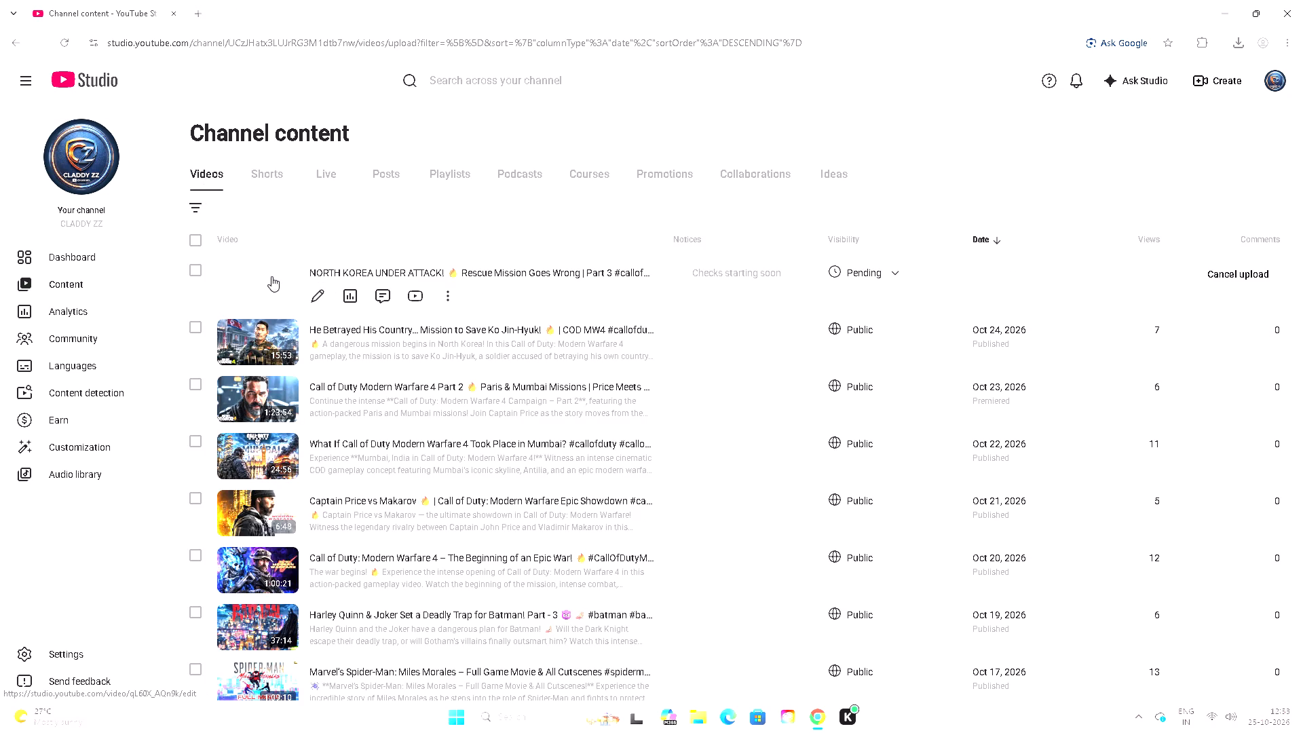
click(326, 297)
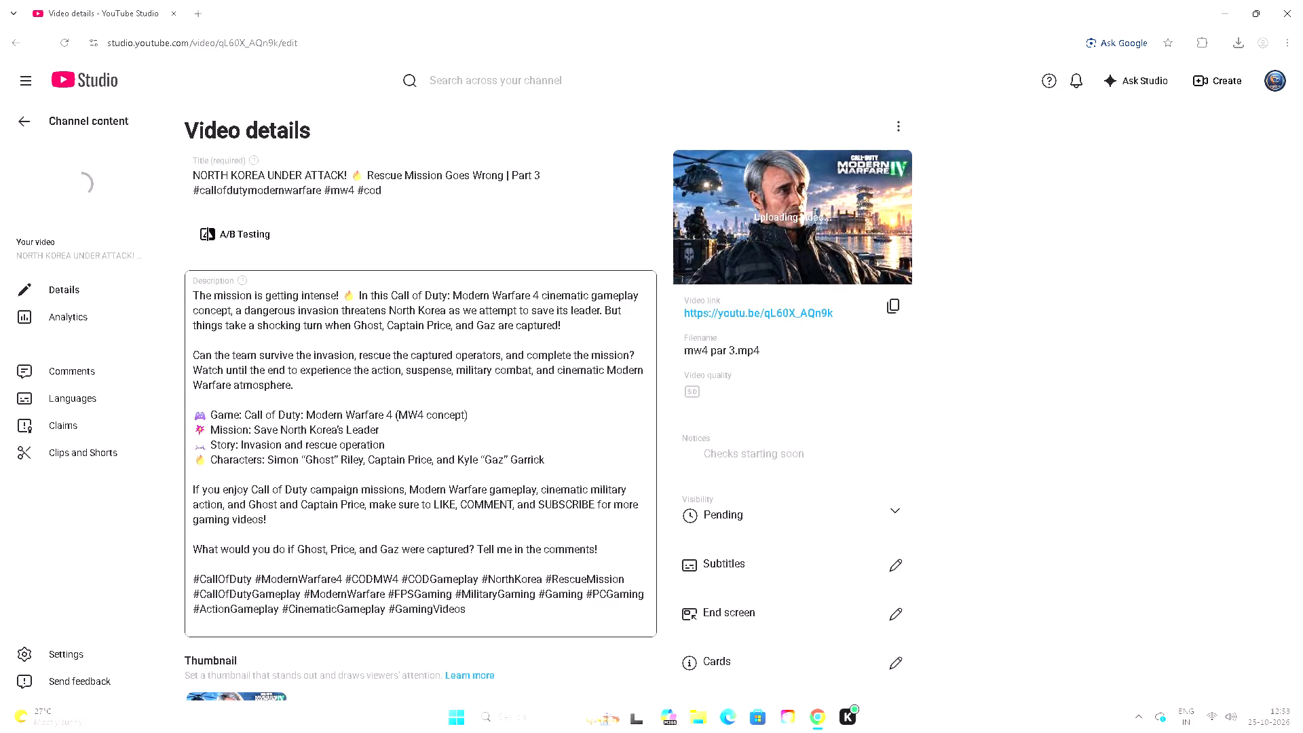
Replace the description's first hashtag line with the suggested #callofduty, #modernwarfare4, #codmw4, #codgameplay, #northkorea and #rescuemission.
scroll(316, 487, down, 3)
click(232, 375)
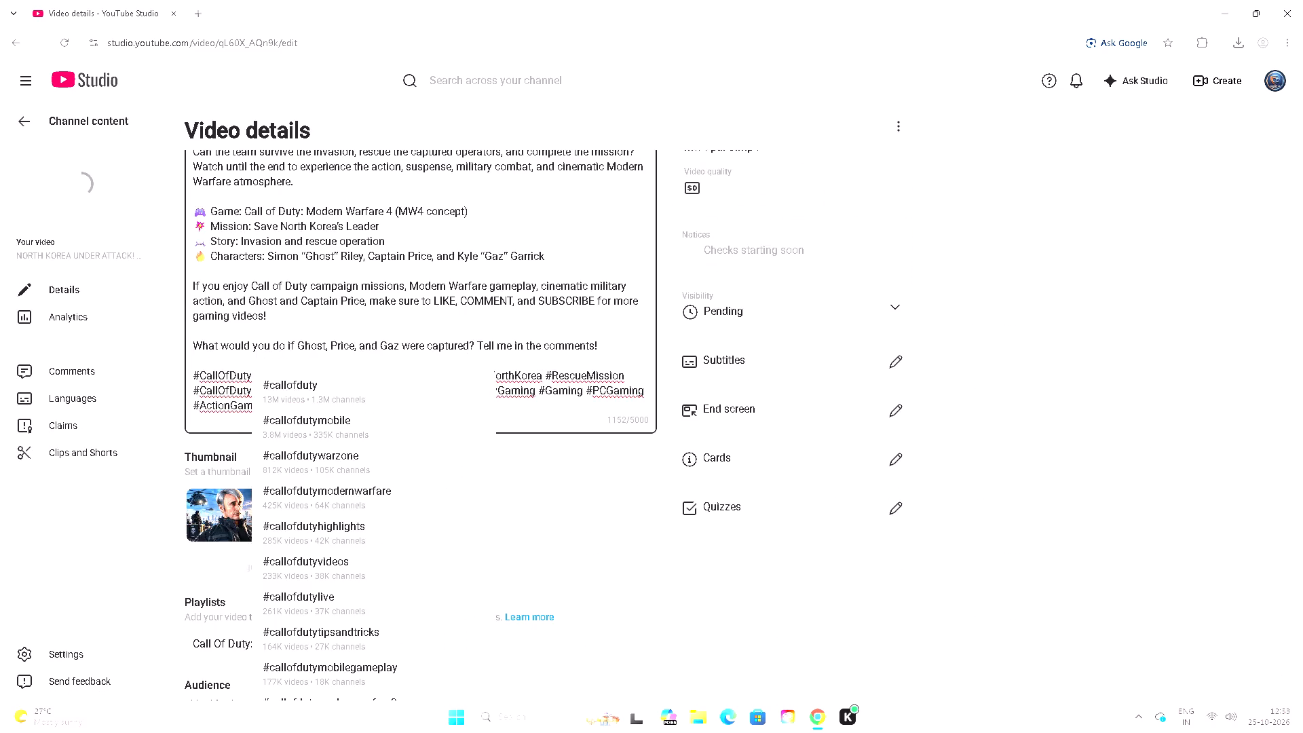
click(284, 392)
click(286, 377)
click(322, 397)
click(366, 381)
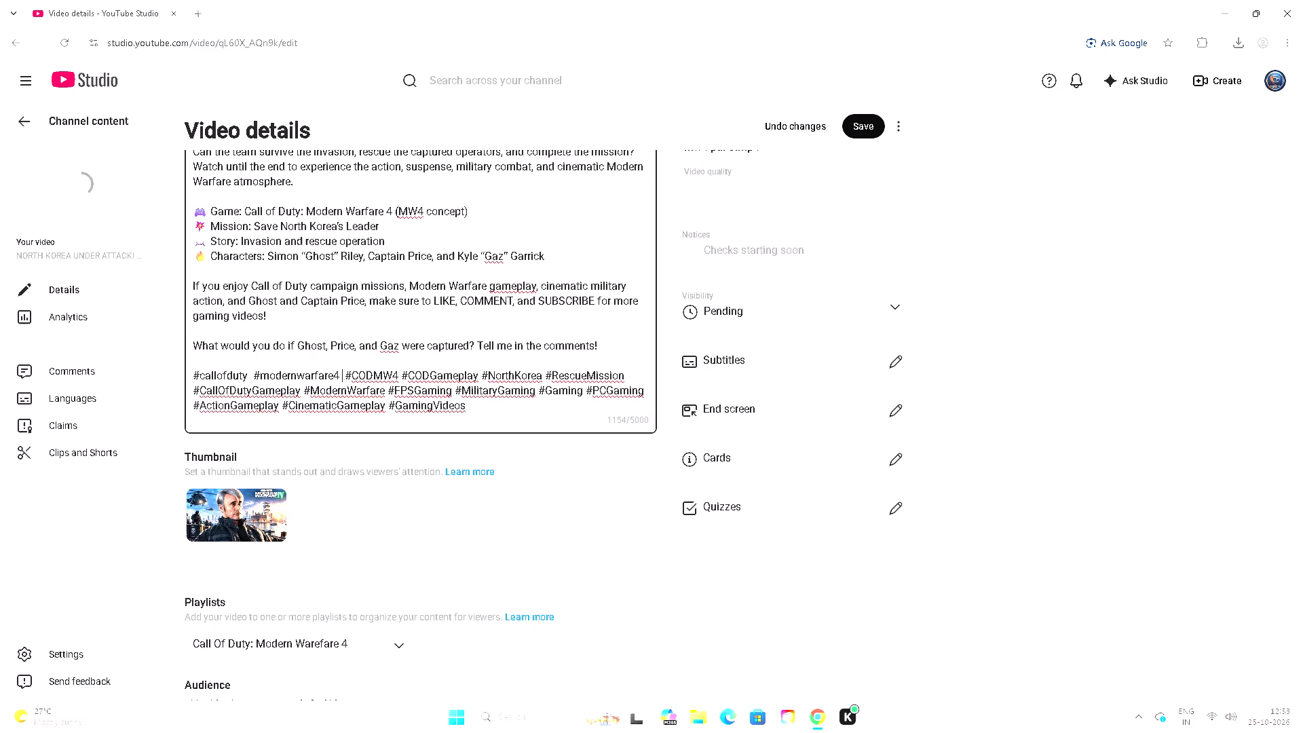
click(404, 400)
click(432, 375)
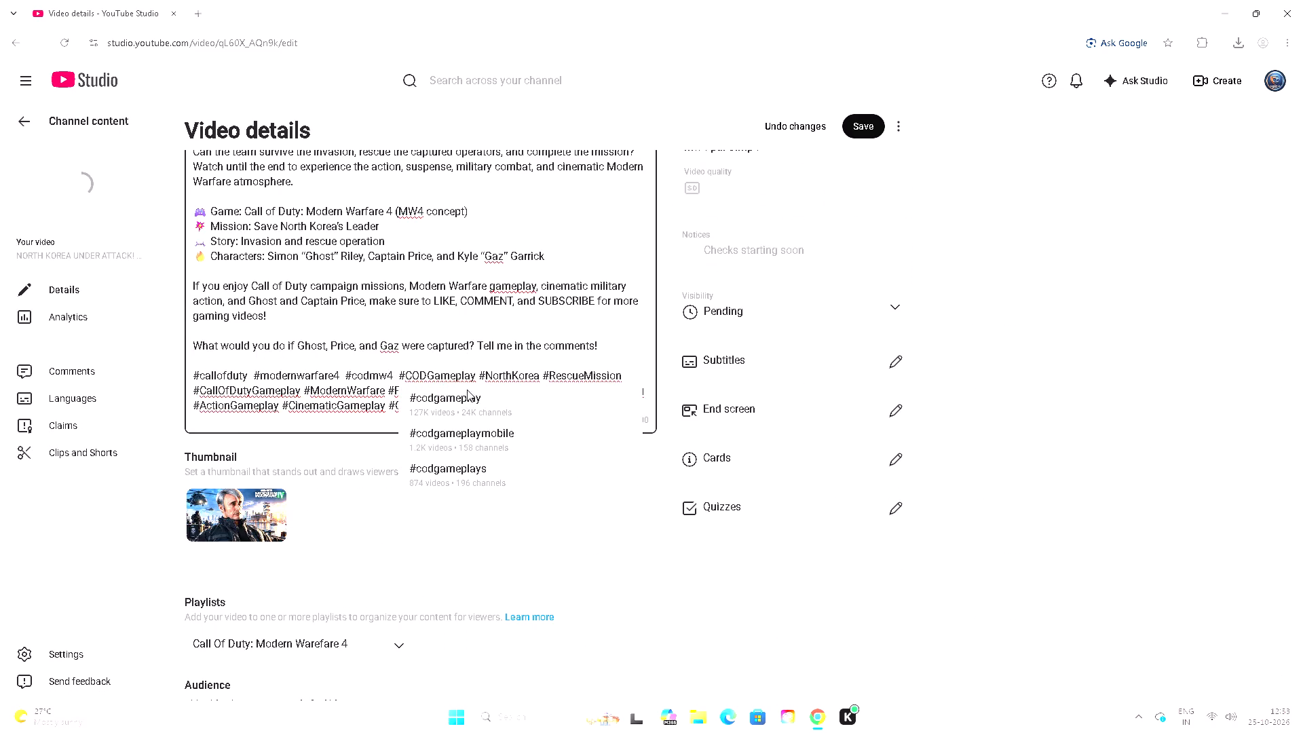
click(474, 394)
click(491, 381)
click(565, 399)
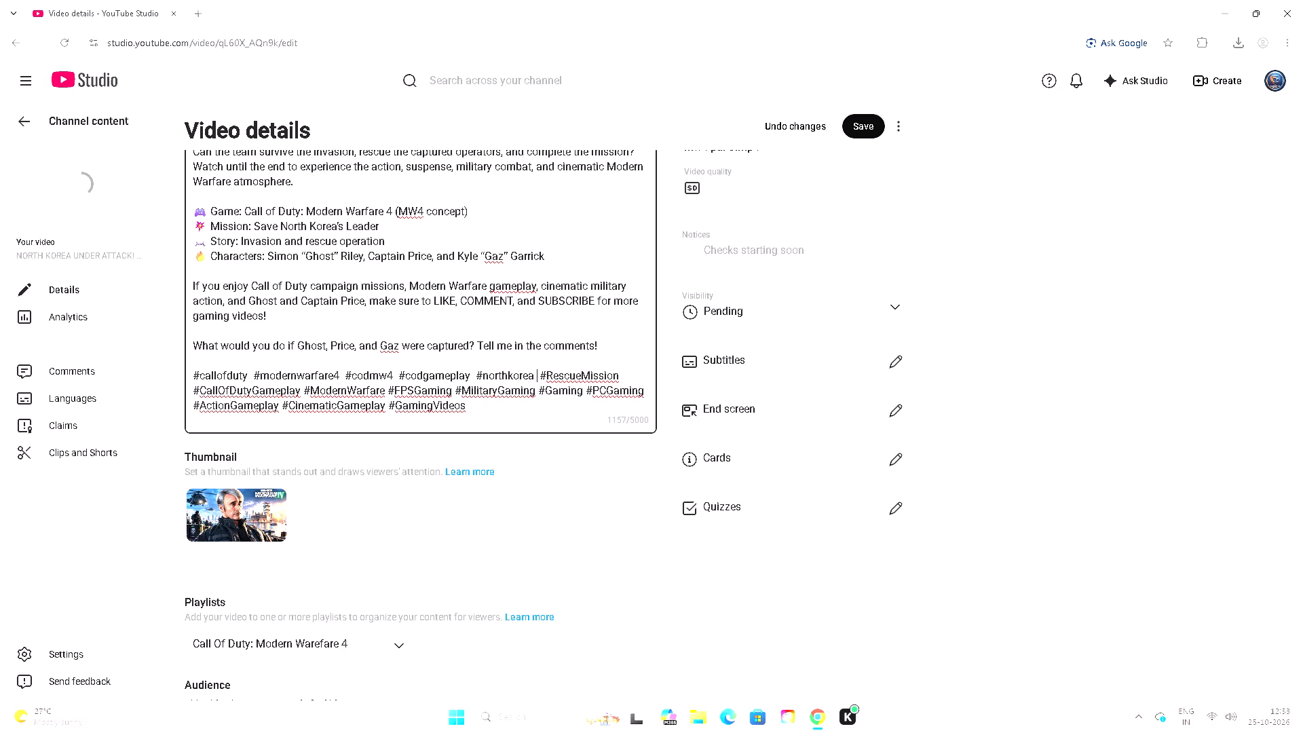
click(568, 377)
click(651, 394)
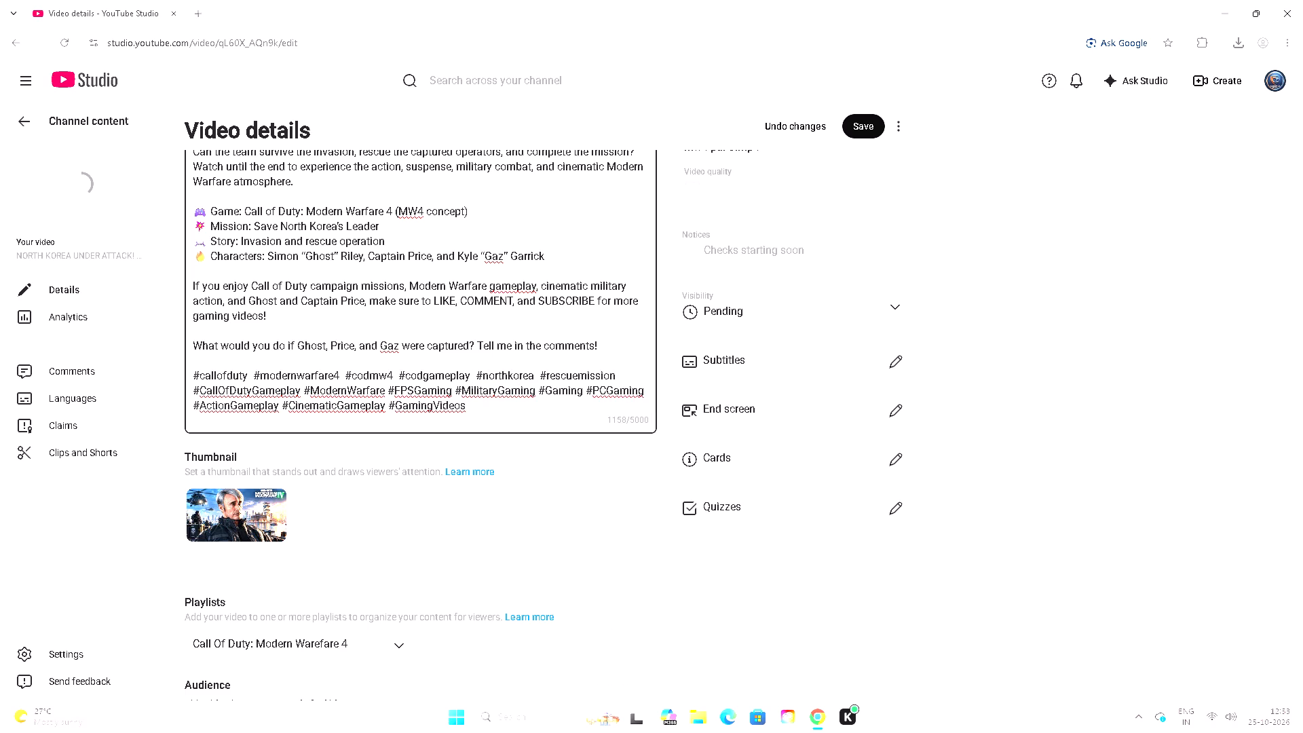
Replace the second hashtag line with the suggested #callofdutygameplay, #modernwarfare, #fpsgaming, #militarygaming, #gaming and #pcgaming.
click(253, 392)
click(304, 409)
click(343, 392)
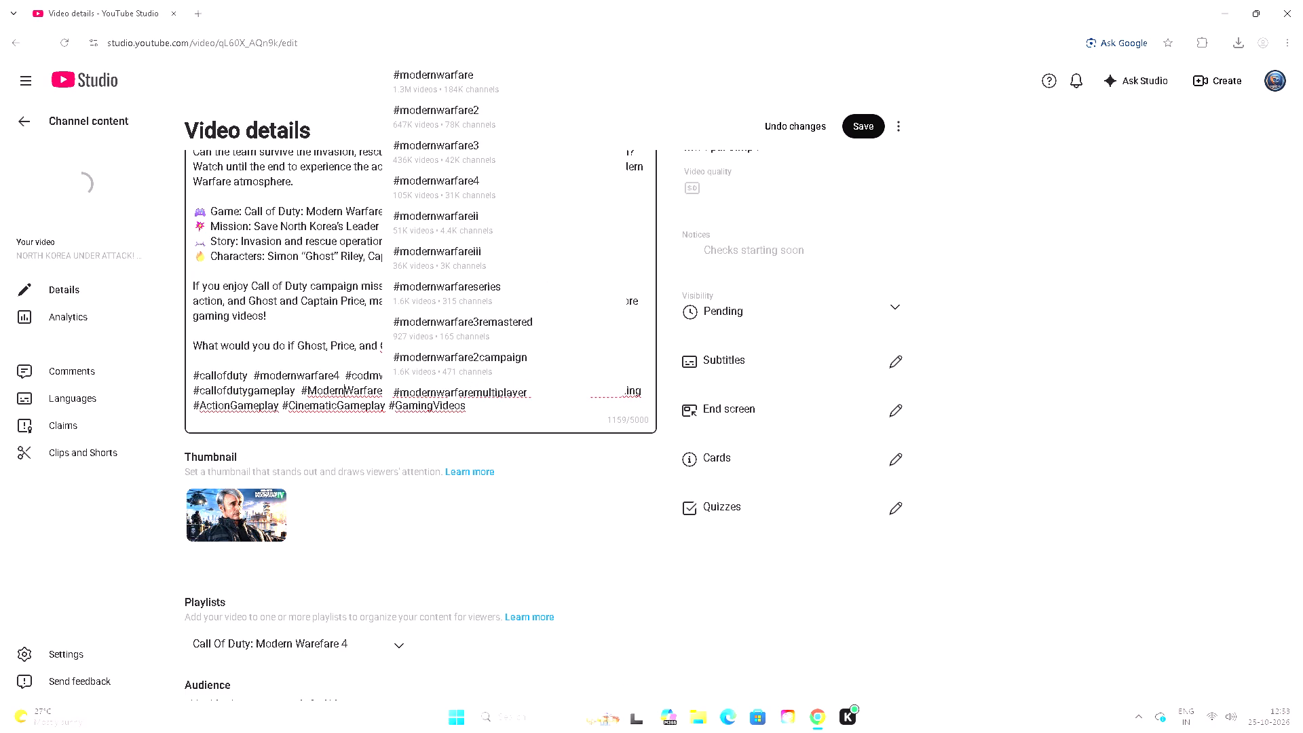
click(514, 86)
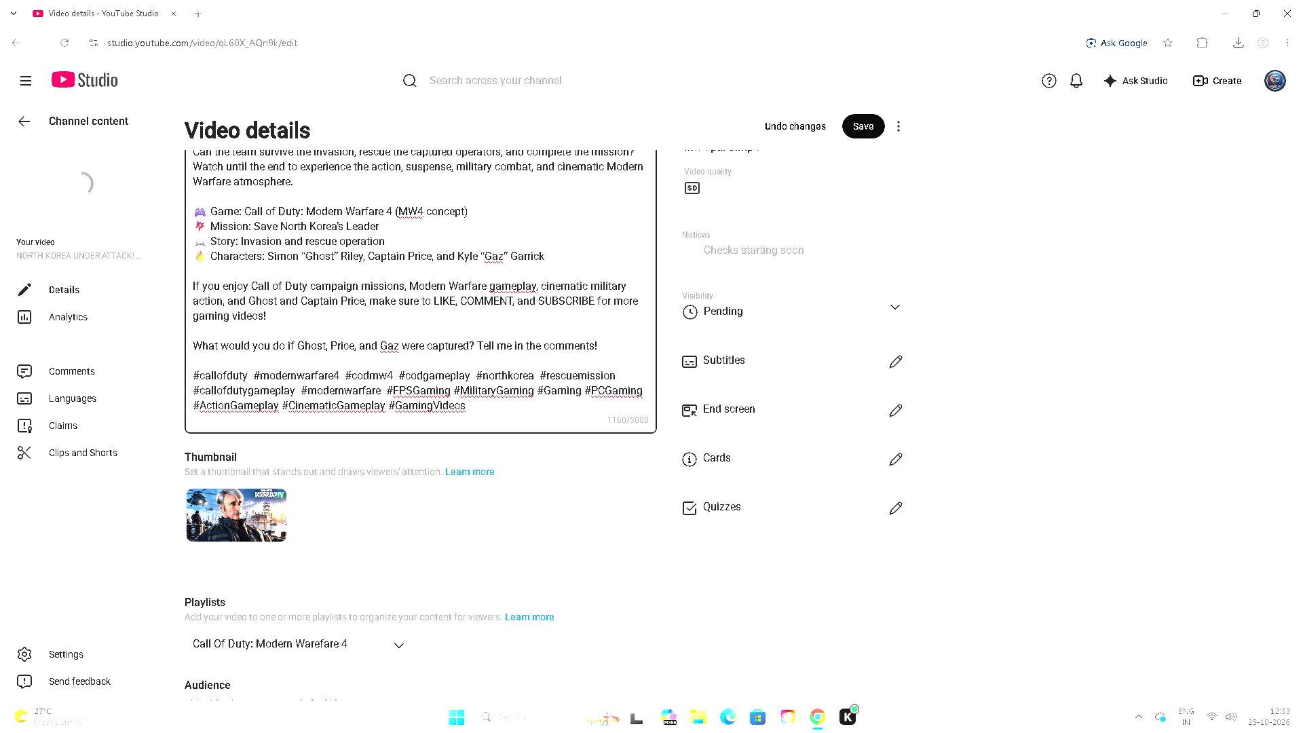
click(434, 399)
click(435, 392)
click(451, 424)
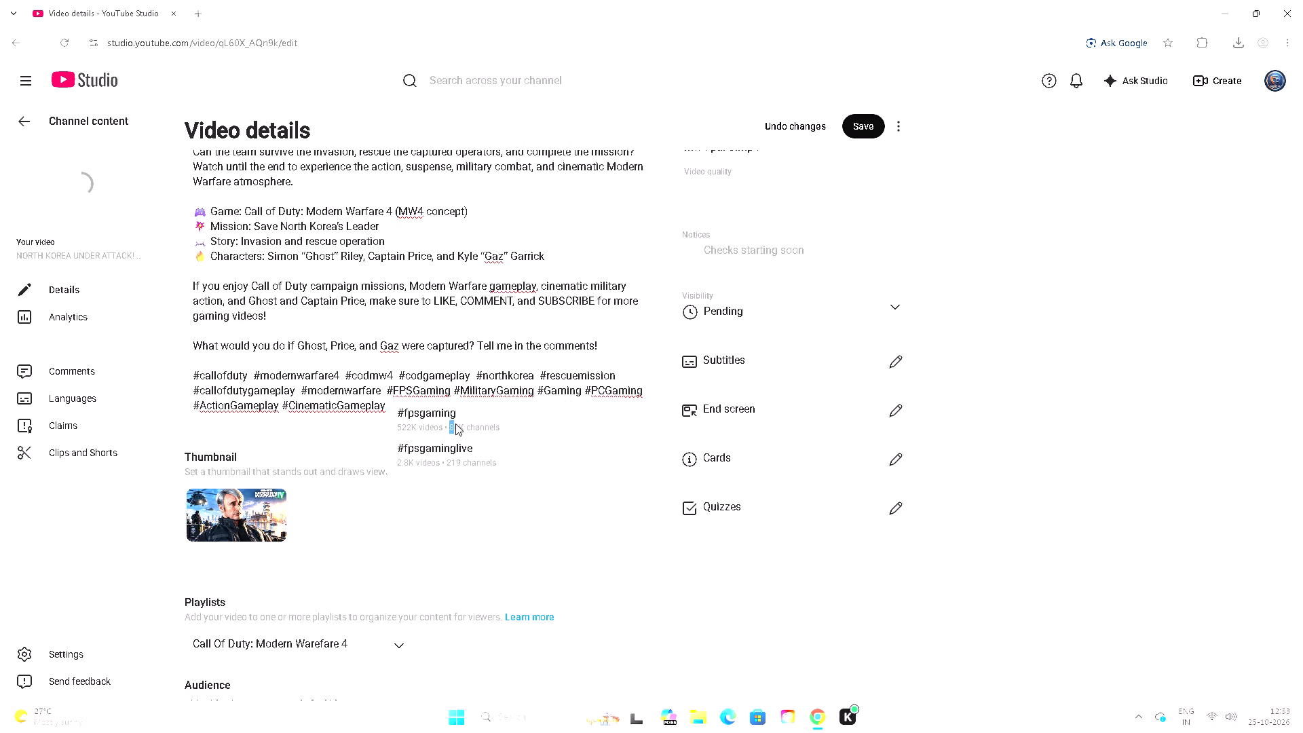
click(502, 394)
click(528, 425)
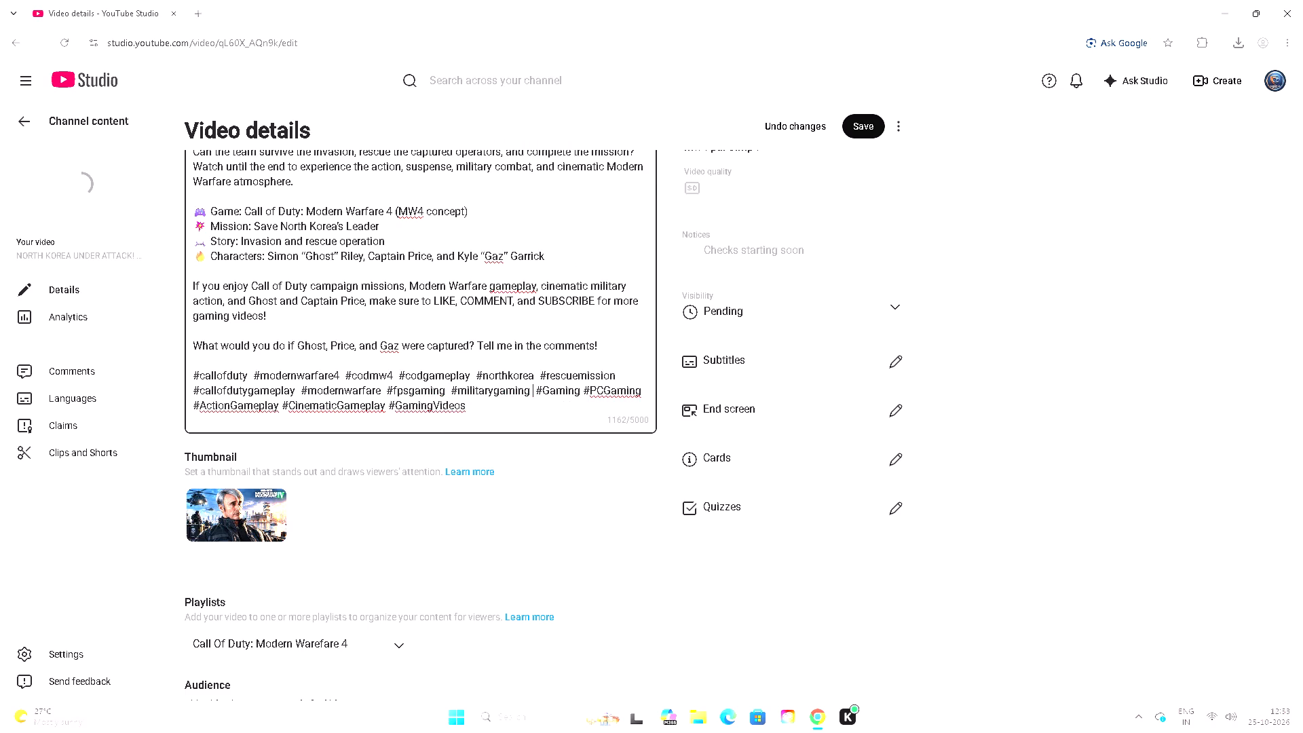
click(559, 391)
click(613, 81)
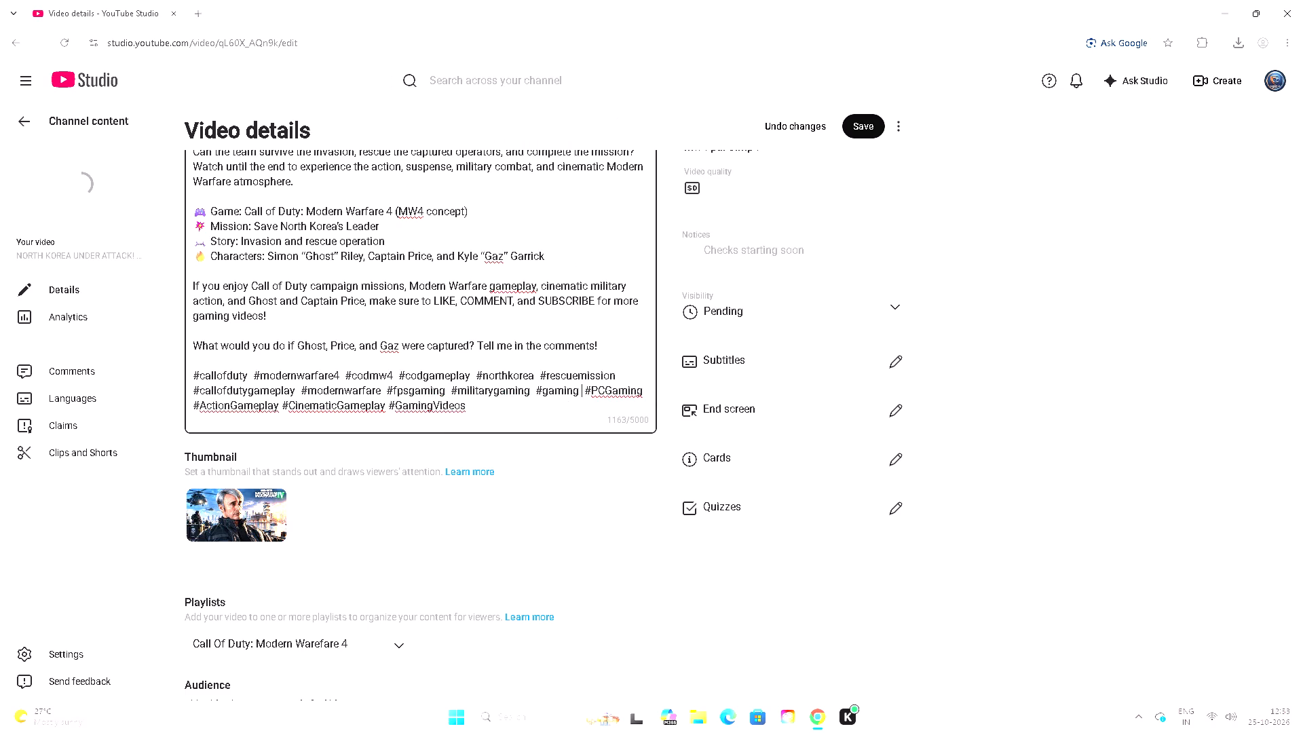
click(618, 391)
click(682, 89)
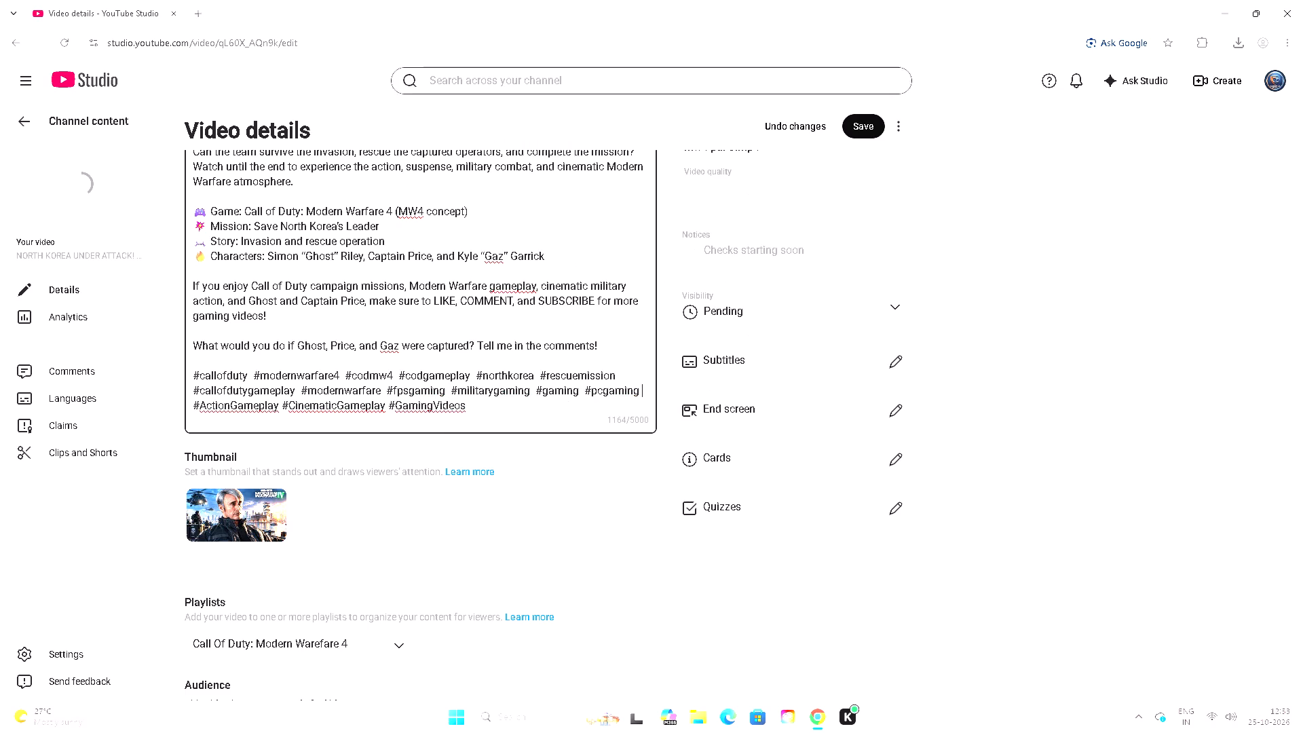
Replace the last hashtag line with the suggested #actiongameplay, #cinematicgameplay and #gamingvideos, and save the video's details.
click(435, 405)
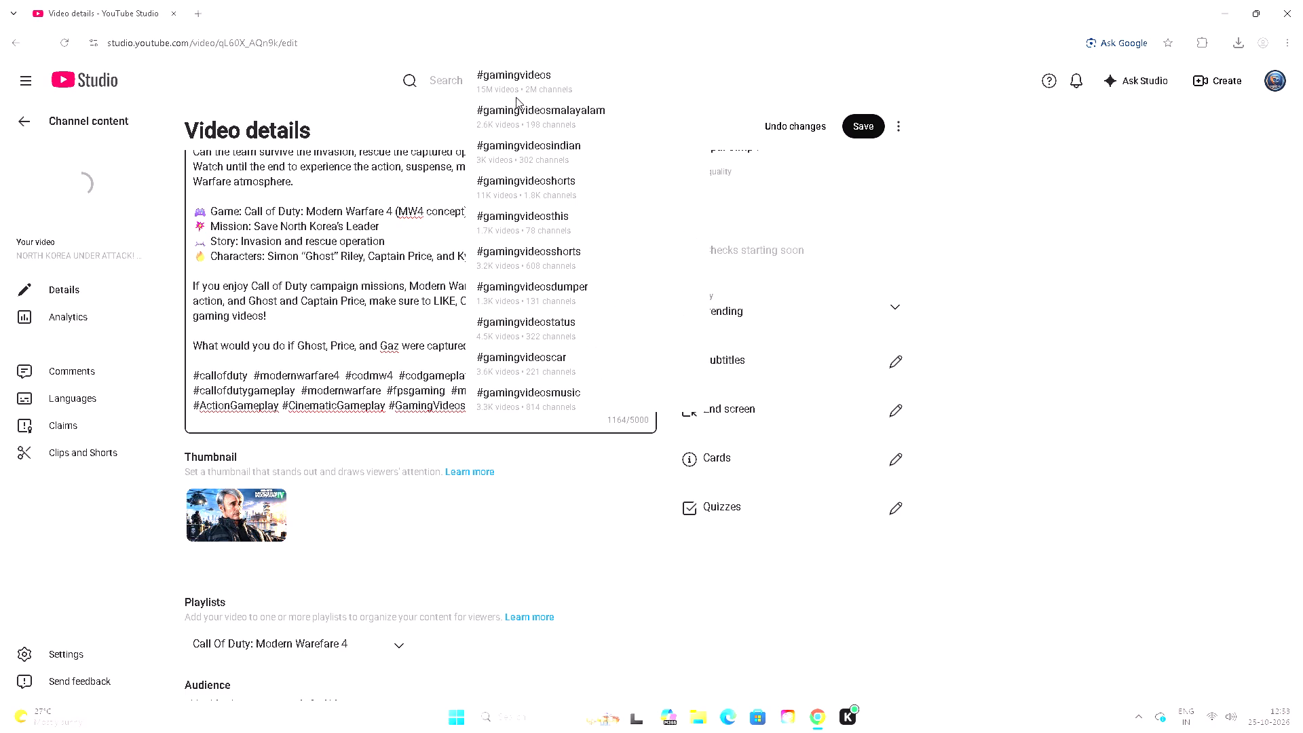
click(515, 95)
click(331, 413)
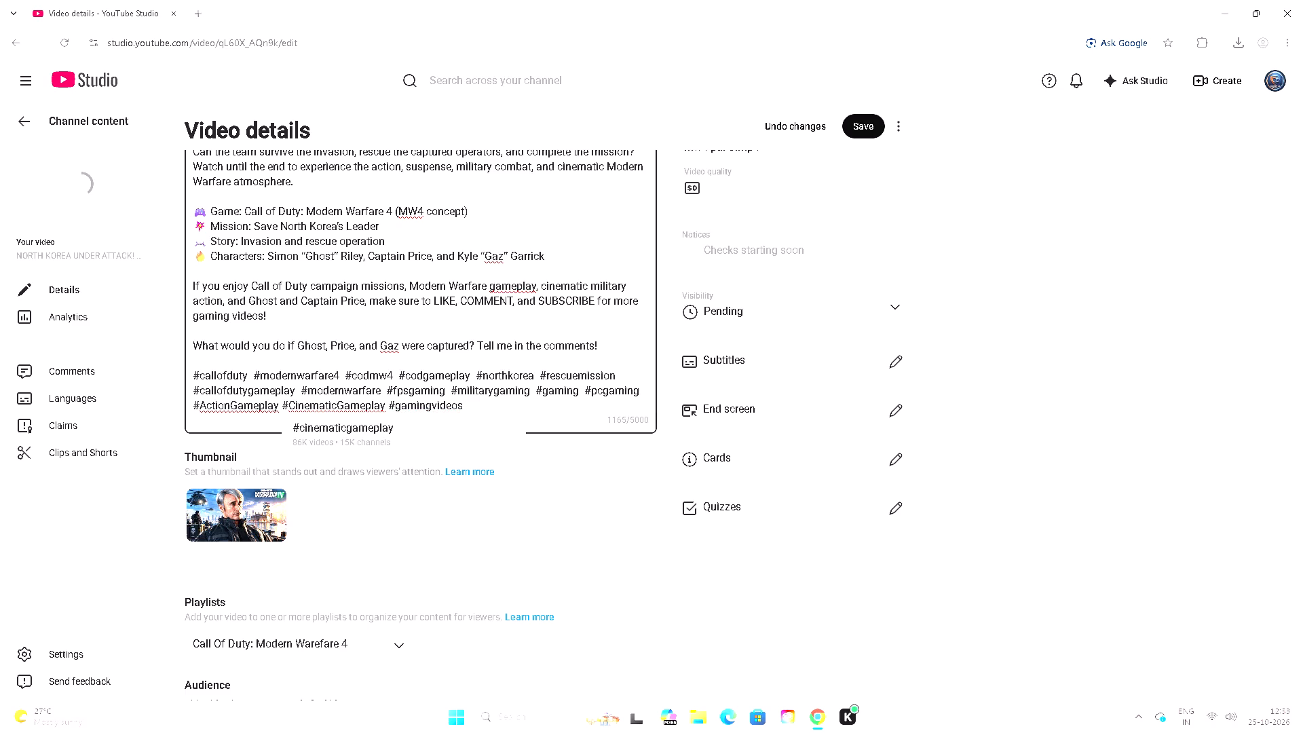
click(358, 450)
click(248, 405)
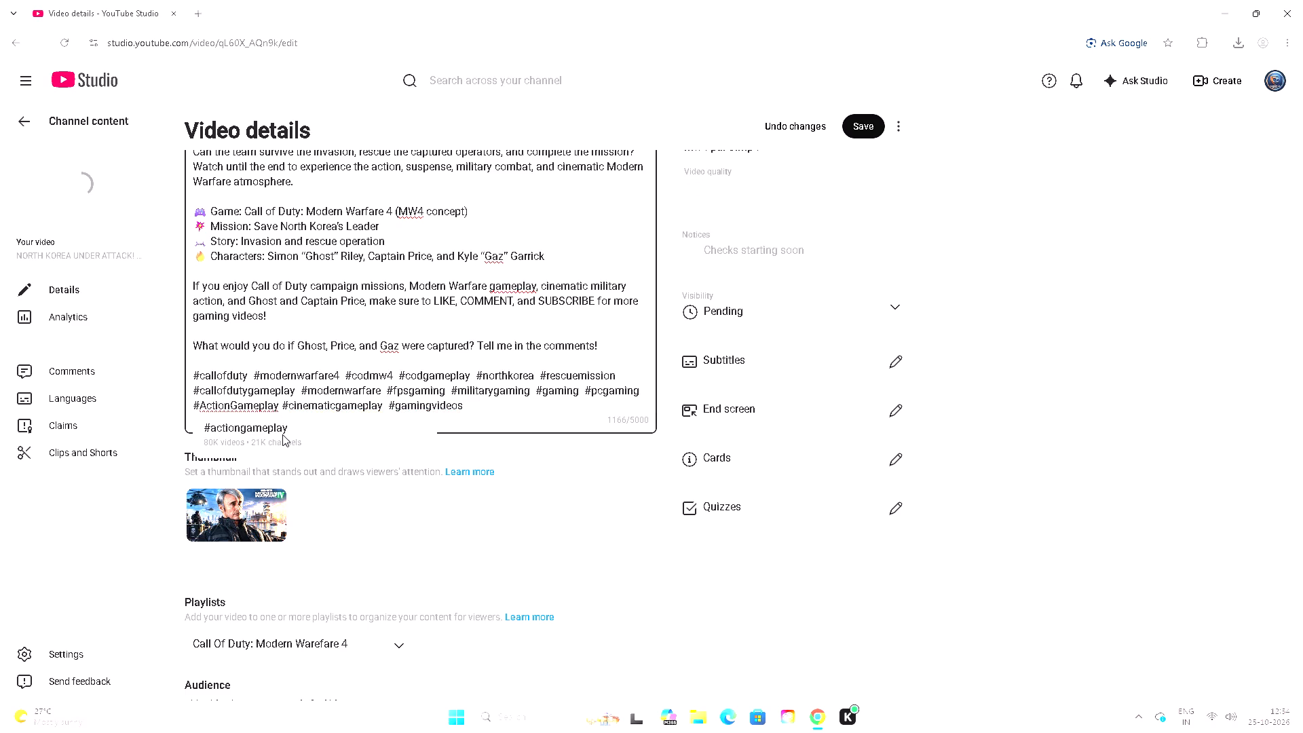
click(282, 434)
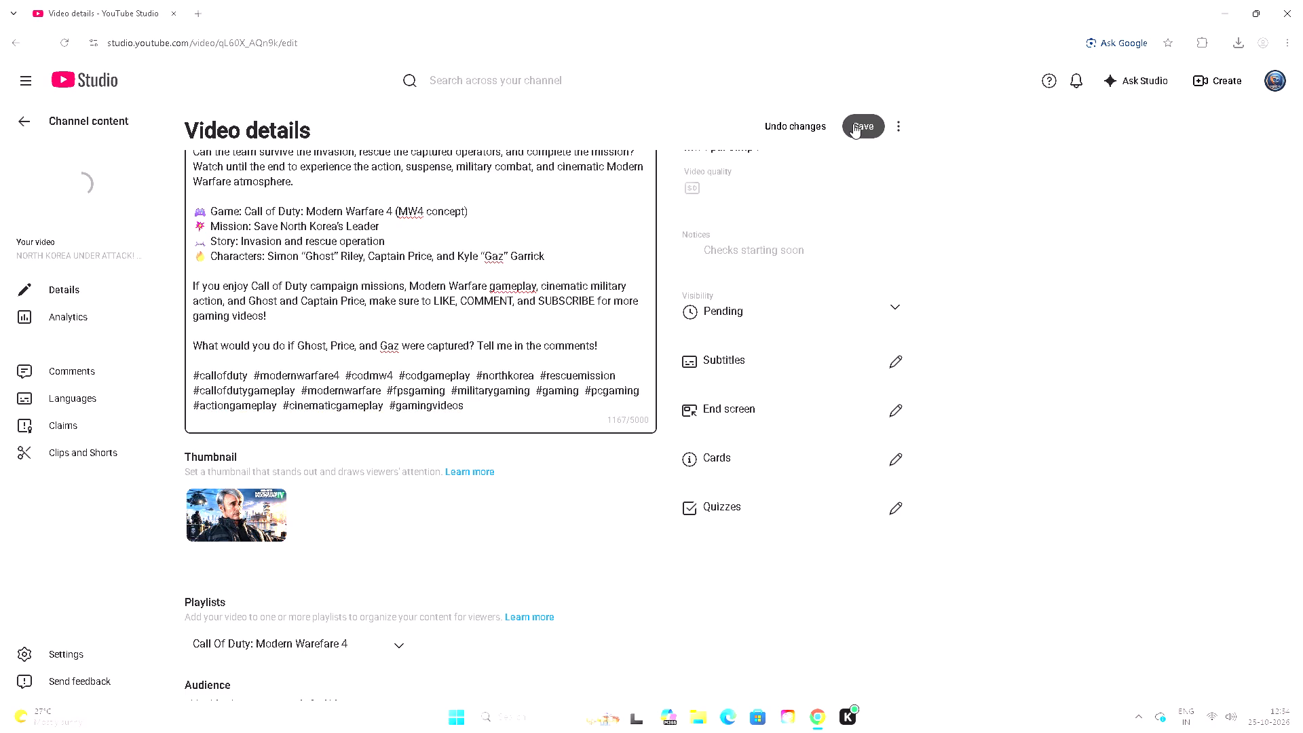
click(853, 124)
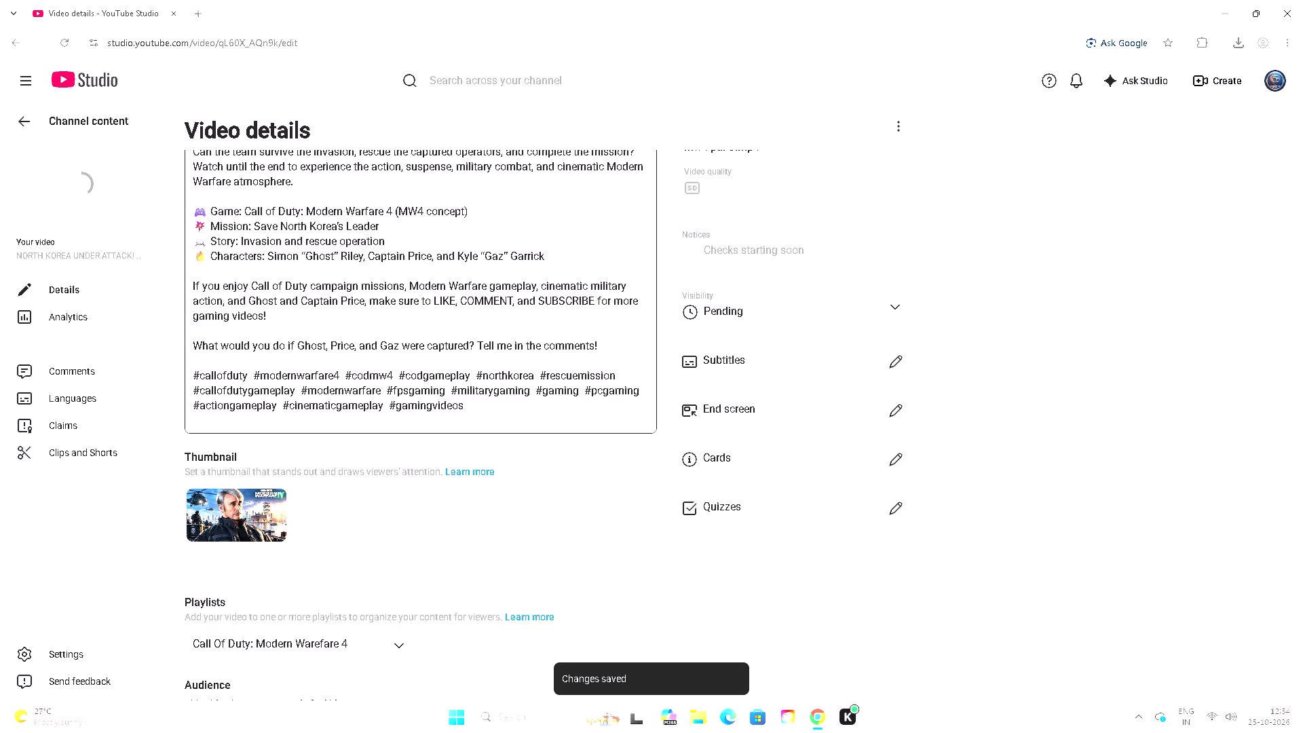
Return to the channel's list of videos and reopen the details page of the "NORTH KOREA UNDER ATTACK!" video.
click(27, 123)
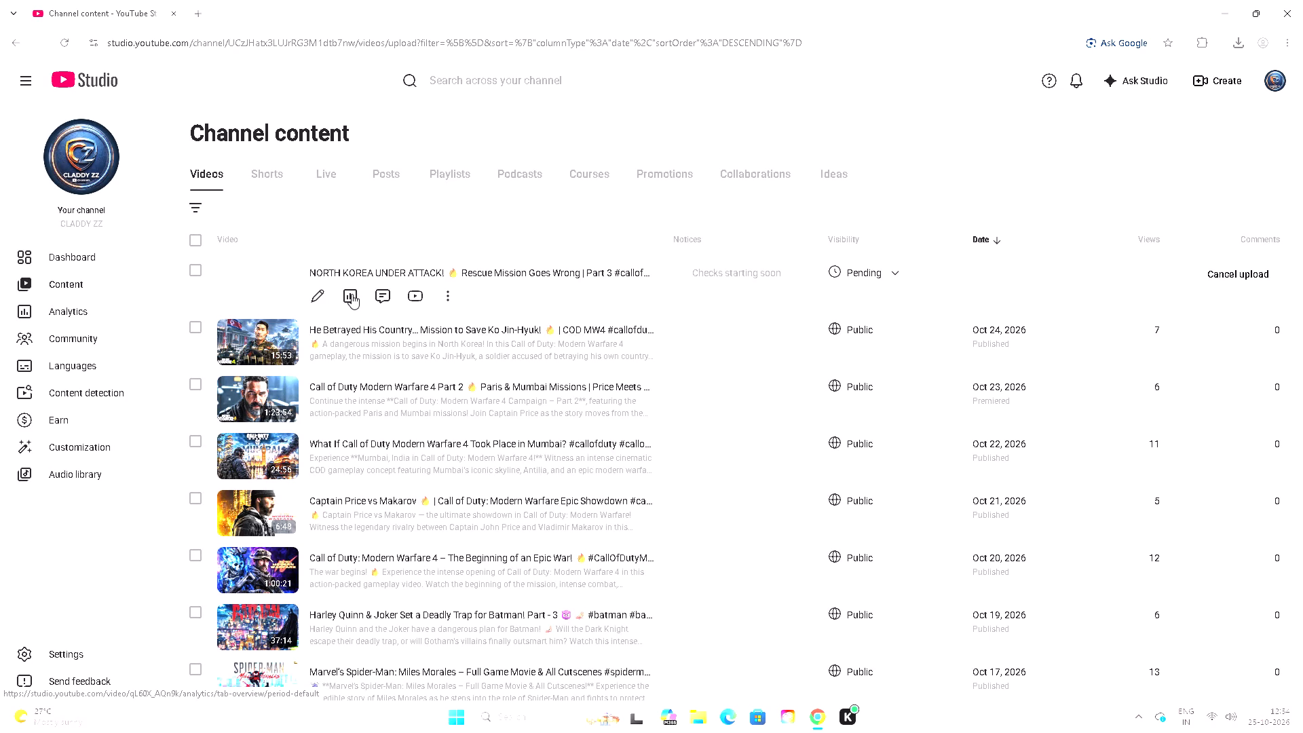
click(326, 295)
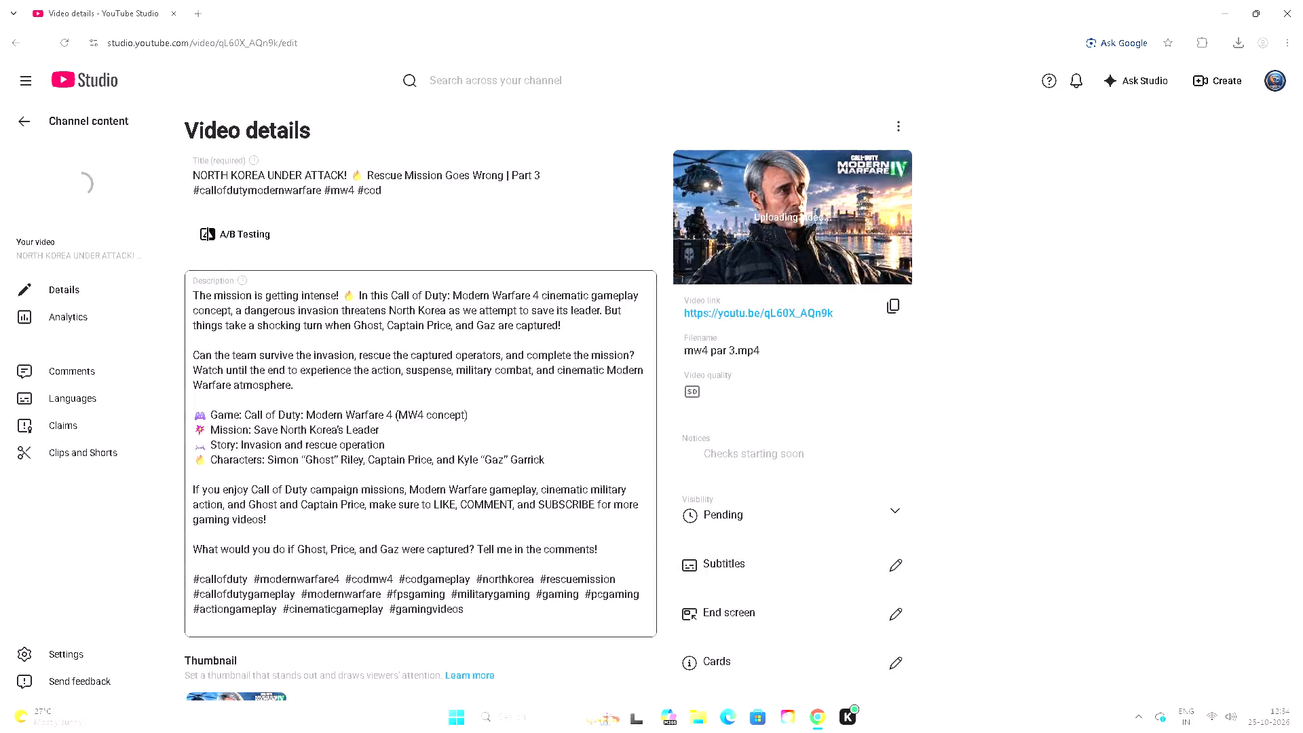
Reapply the suggested #modernwarfare4 in the description's first hashtag line, saving the details before going back to the channel's list of videos.
scroll(308, 422, down, 2)
click(307, 449)
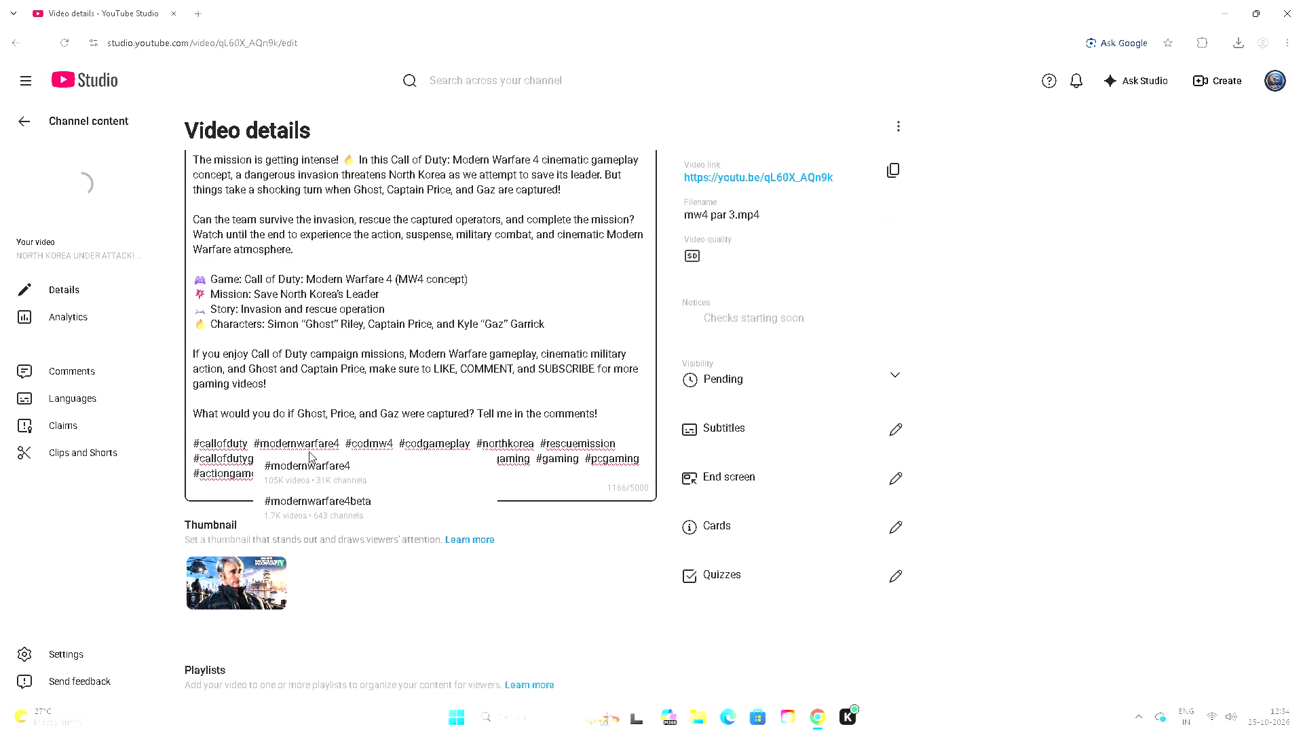
click(314, 471)
click(380, 447)
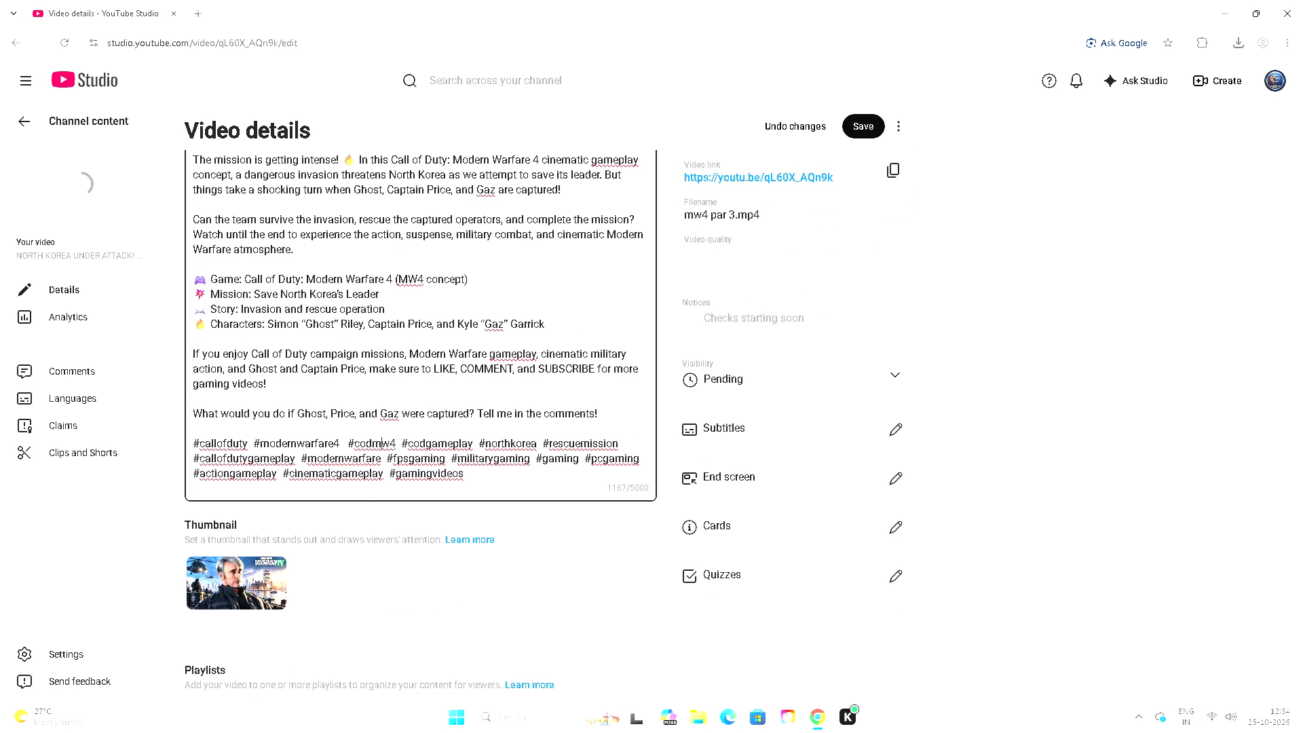
click(592, 252)
click(861, 130)
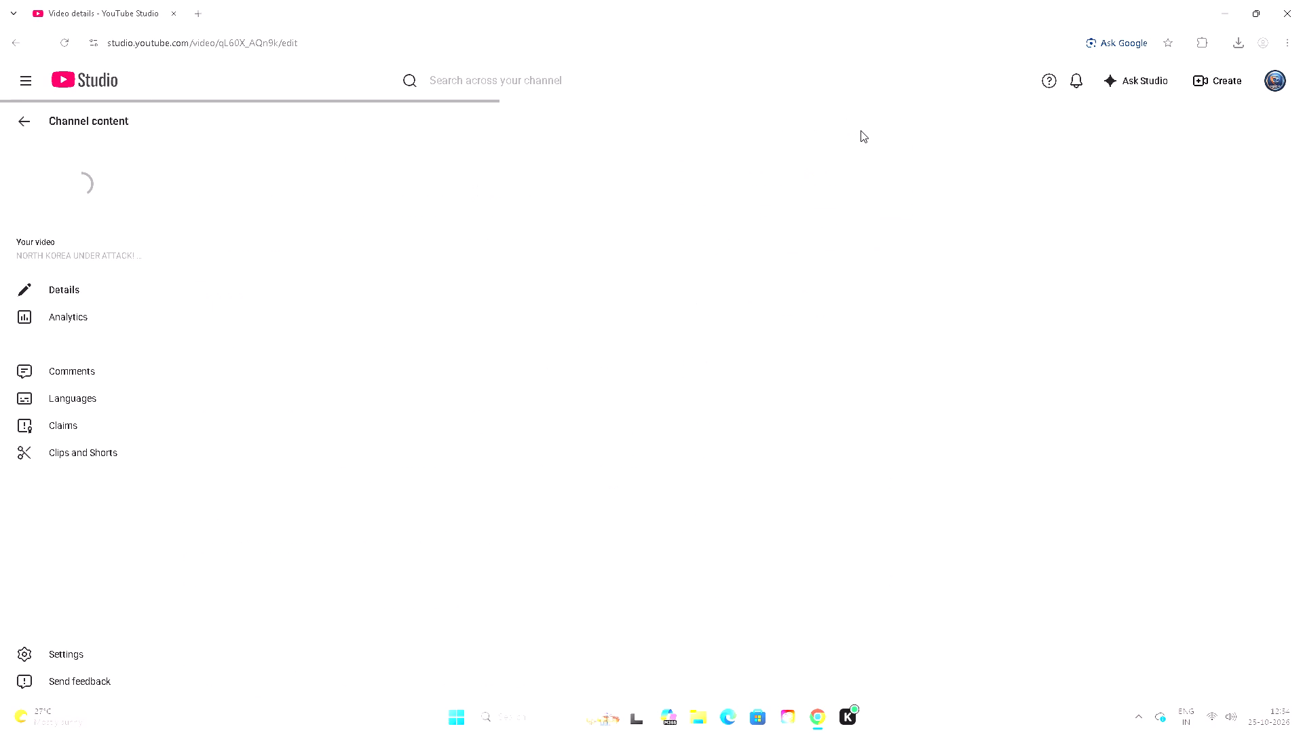
click(16, 45)
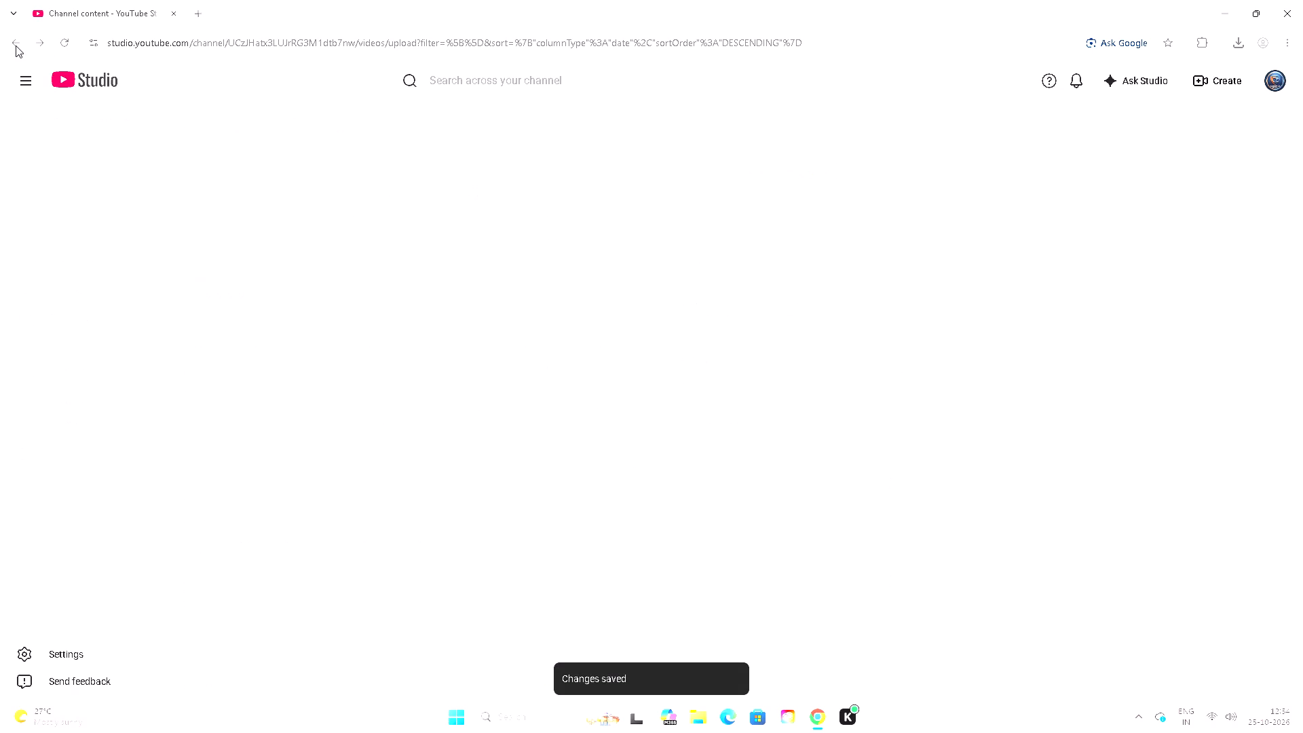